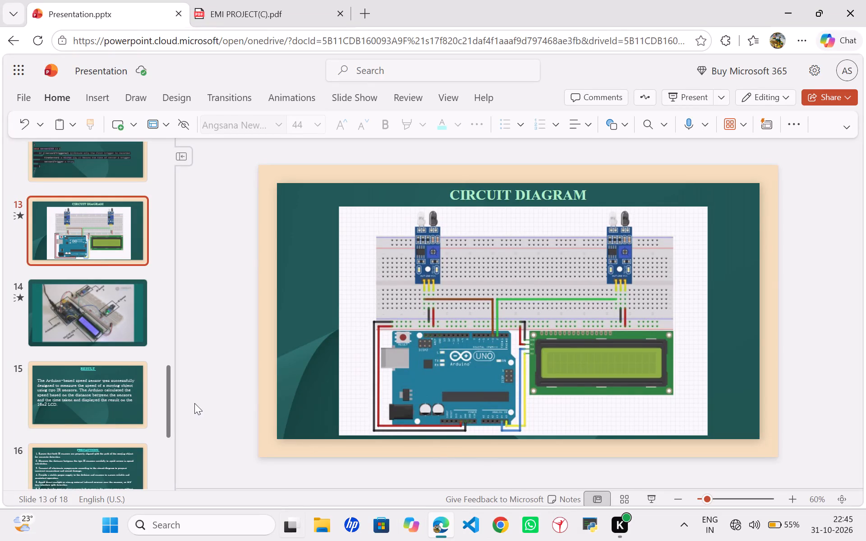
Check the blank slide 17 and the Precautions slide 16 against the precautions page in the EMI PROJECT(C) PDF.
{"action": "scroll", "coordinate": [37, 313], "scroll_direction": "down", "scroll_amount": 6}
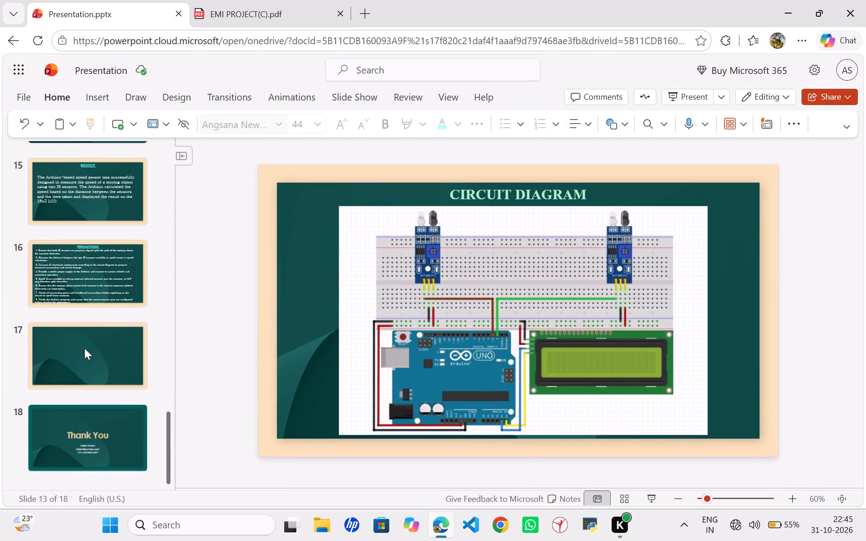
{"action": "left_click", "coordinate": [92, 341]}
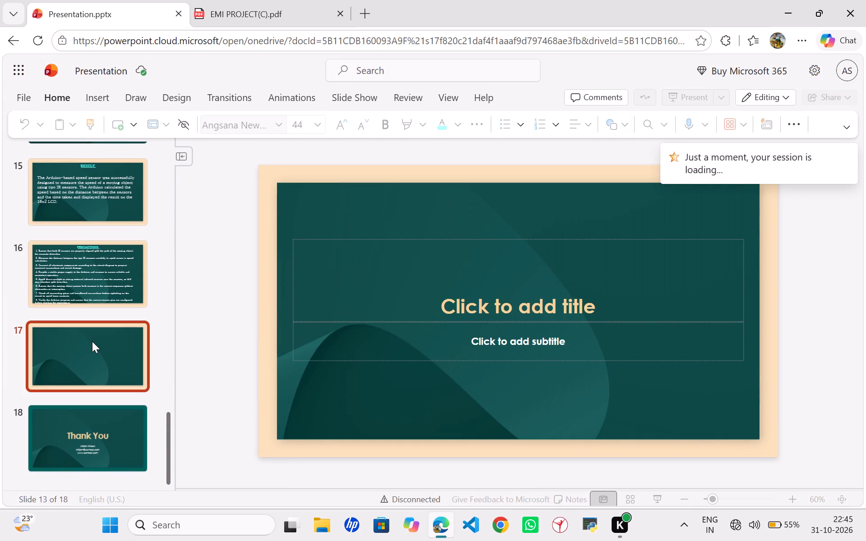
{"action": "left_click", "coordinate": [240, 0]}
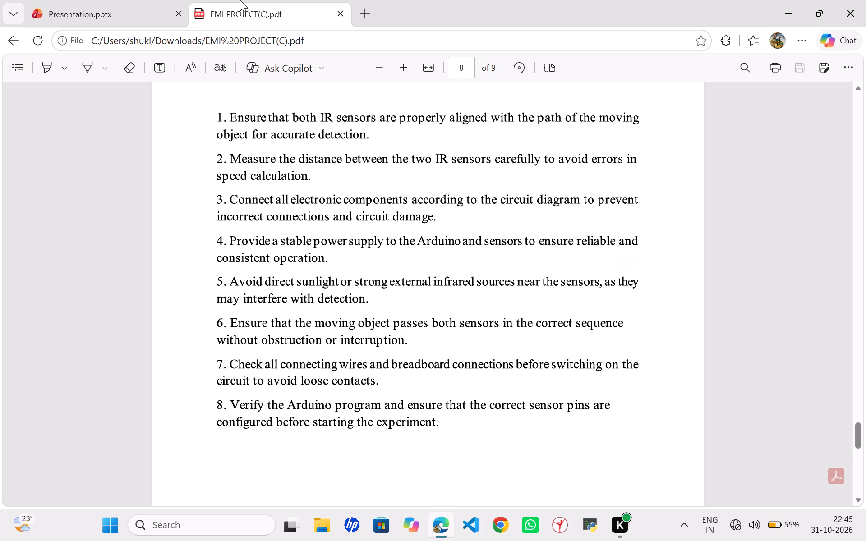
{"action": "scroll", "coordinate": [265, 196], "scroll_direction": "up", "scroll_amount": 1}
{"action": "left_click", "coordinate": [127, 0]}
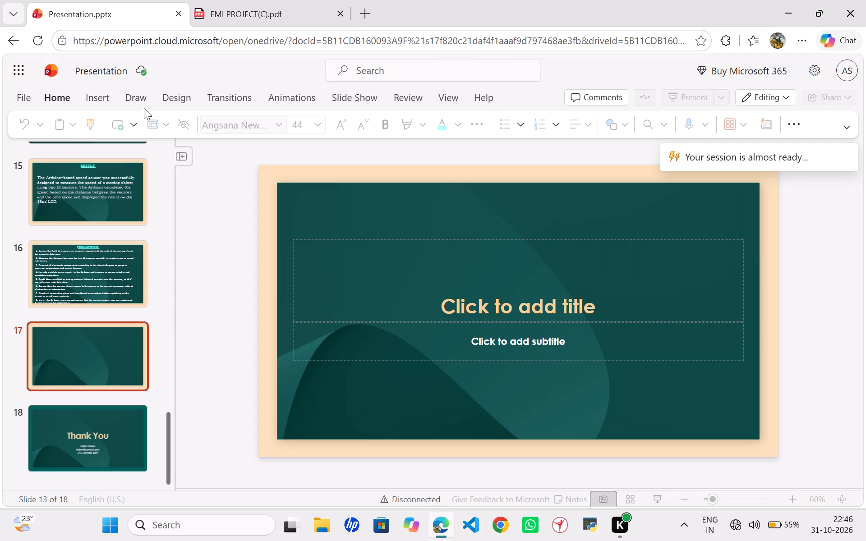
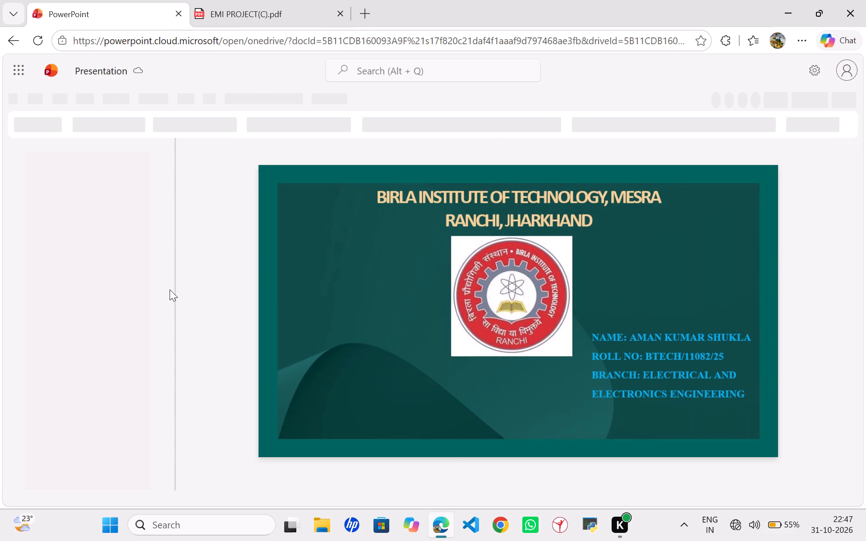
On slide 17, move the title placeholder to the top of the green area and shrink it to about 0.79 inches tall.
{"action": "scroll", "coordinate": [170, 289], "scroll_direction": "down", "scroll_amount": 1}
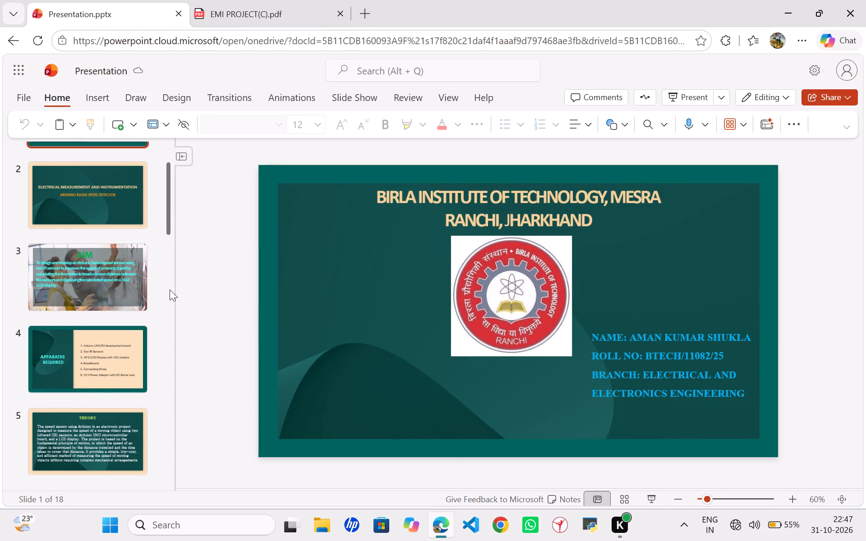
{"action": "scroll", "coordinate": [101, 298], "scroll_direction": "down", "scroll_amount": 7}
{"action": "scroll", "coordinate": [101, 298], "scroll_direction": "up", "scroll_amount": 1}
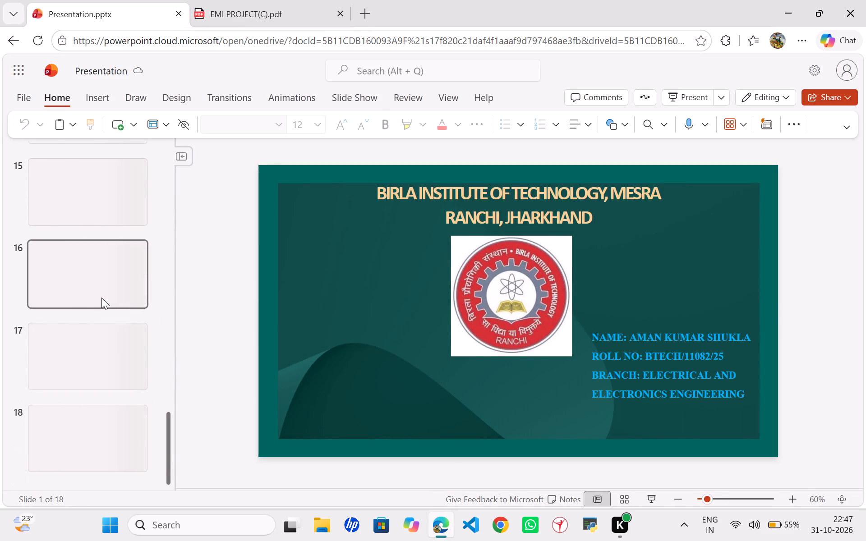
{"action": "scroll", "coordinate": [101, 298], "scroll_direction": "up", "scroll_amount": 1}
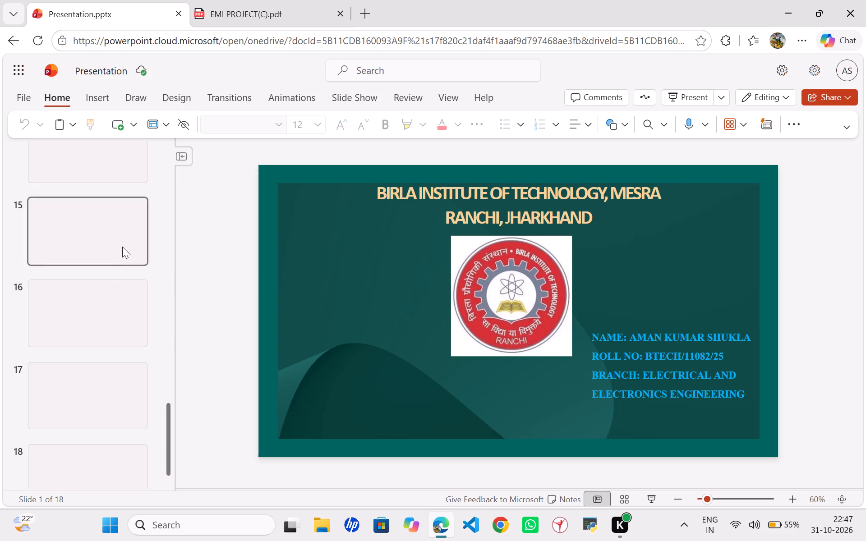
{"action": "left_click", "coordinate": [89, 387]}
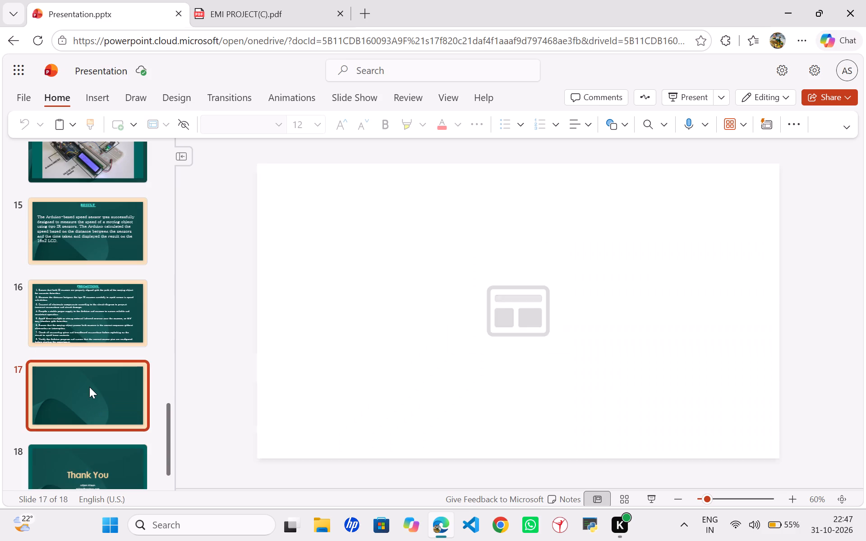
{"action": "left_click", "coordinate": [430, 296]}
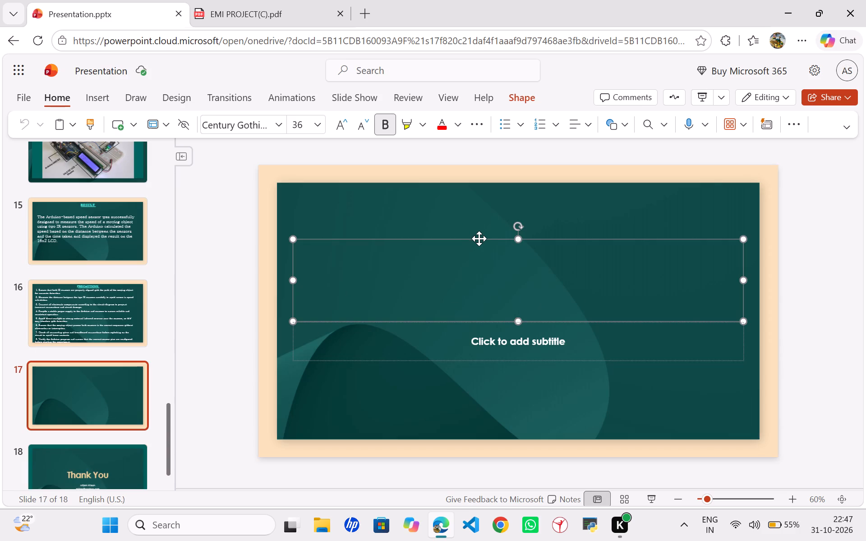
{"action": "left_click_drag", "start_coordinate": [479, 238], "coordinate": [474, 183]}
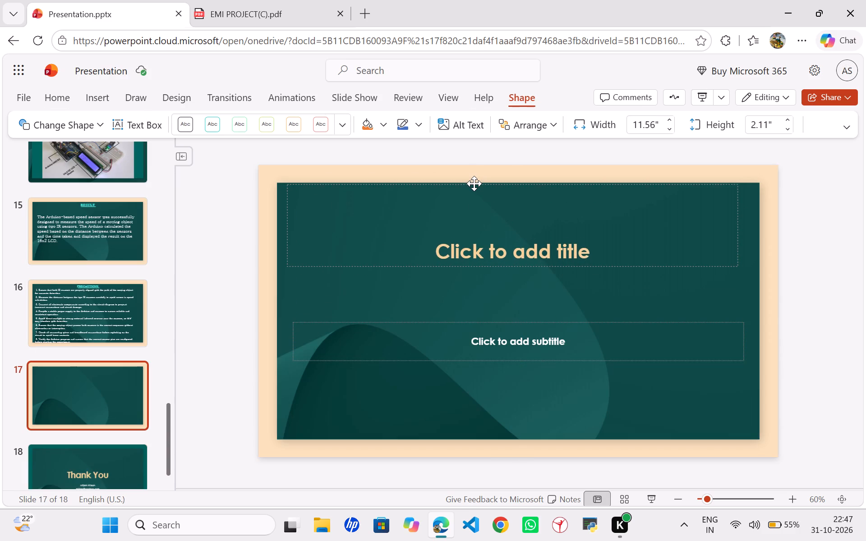
{"action": "left_click_drag", "start_coordinate": [474, 183], "coordinate": [476, 182]}
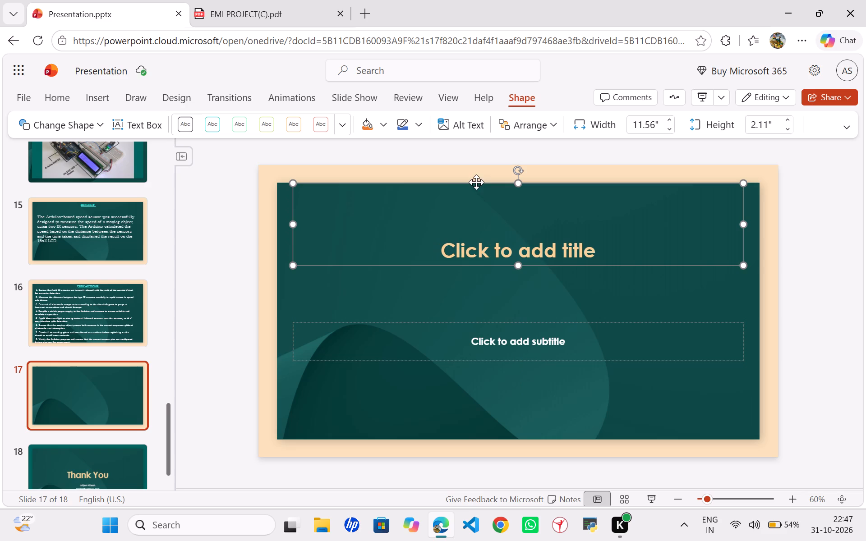
{"action": "left_click_drag", "start_coordinate": [516, 266], "coordinate": [514, 209]}
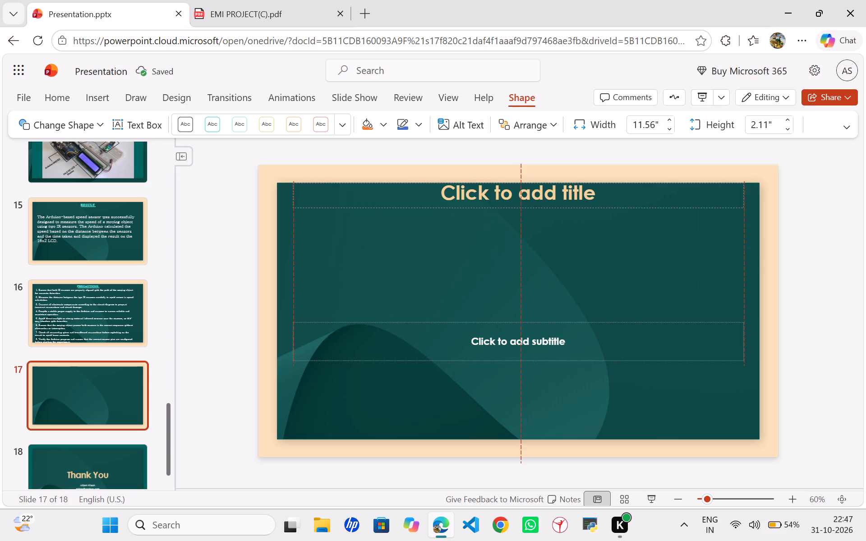
{"action": "left_click_drag", "start_coordinate": [514, 209], "coordinate": [518, 215]}
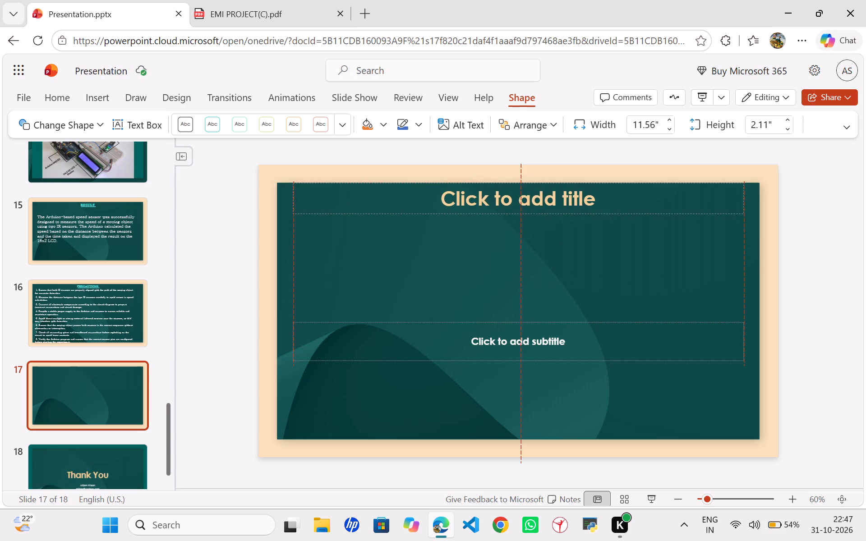
{"action": "left_click_drag", "start_coordinate": [518, 215], "coordinate": [518, 215]}
Enter DISCUSSION as slide 17's title, matching the heading wording in the EMI PROJECT(C) PDF.
{"action": "left_click", "coordinate": [495, 198]}
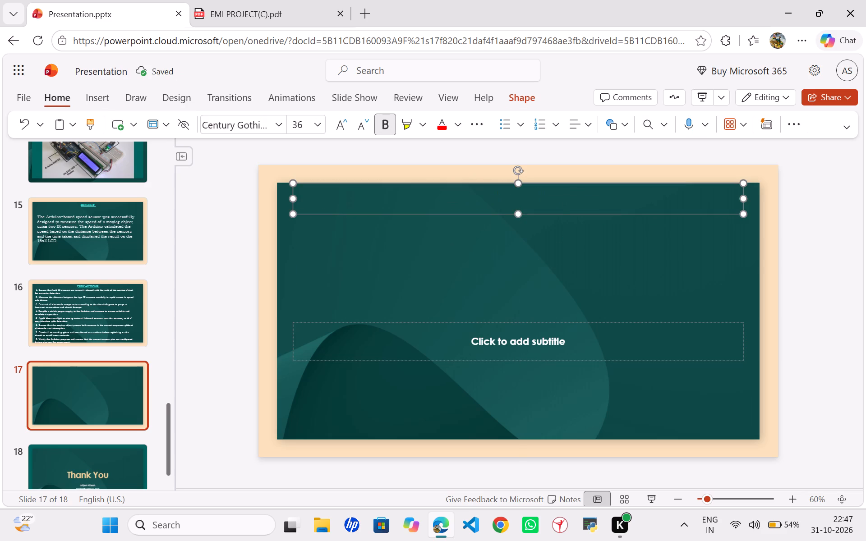
{"action": "type", "text": "DISCUSSIONS"}
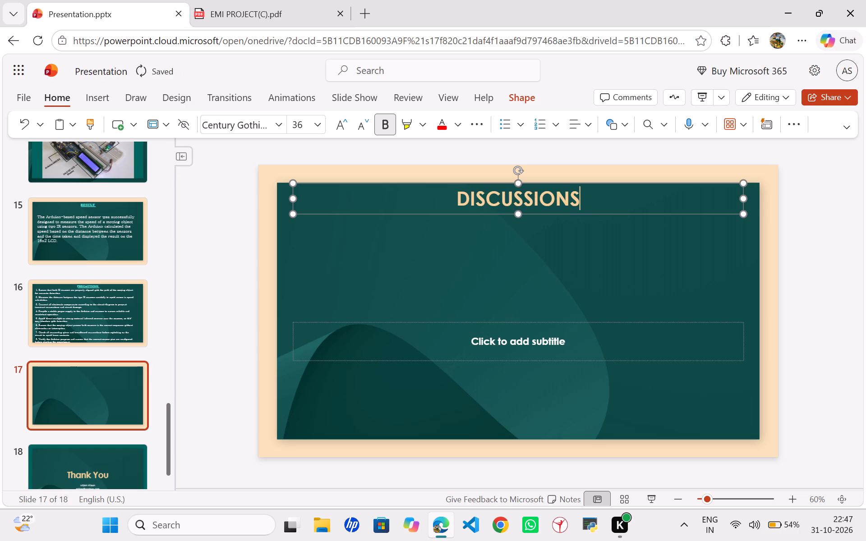
{"action": "key", "text": "alt+Tab"}
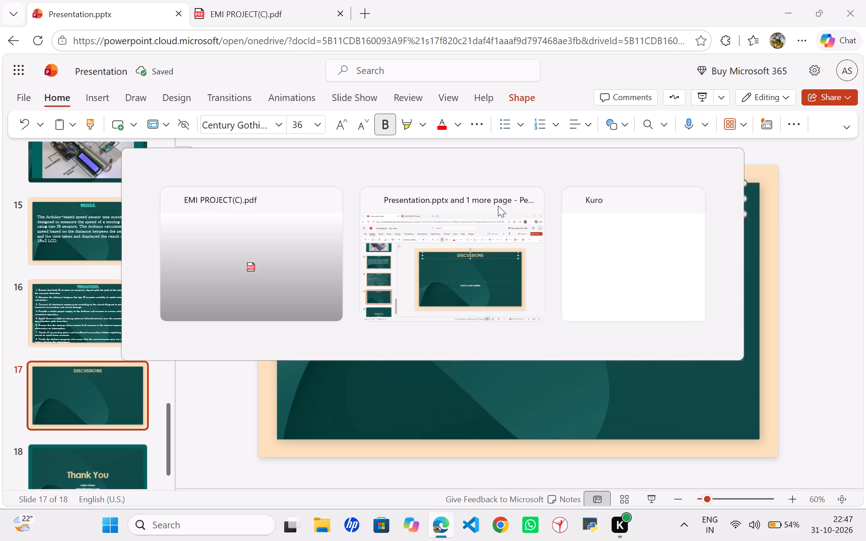
{"action": "key", "text": "alt+Tab"}
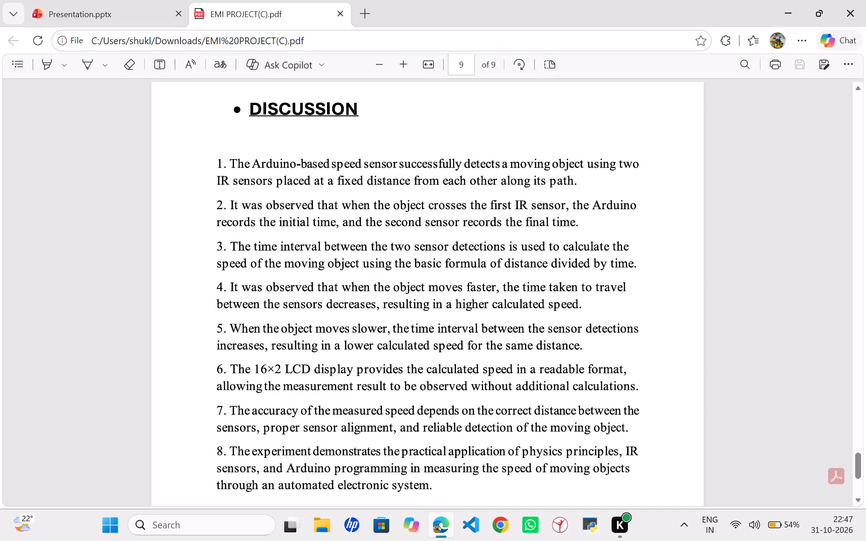
{"action": "key", "text": "alt+Tab"}
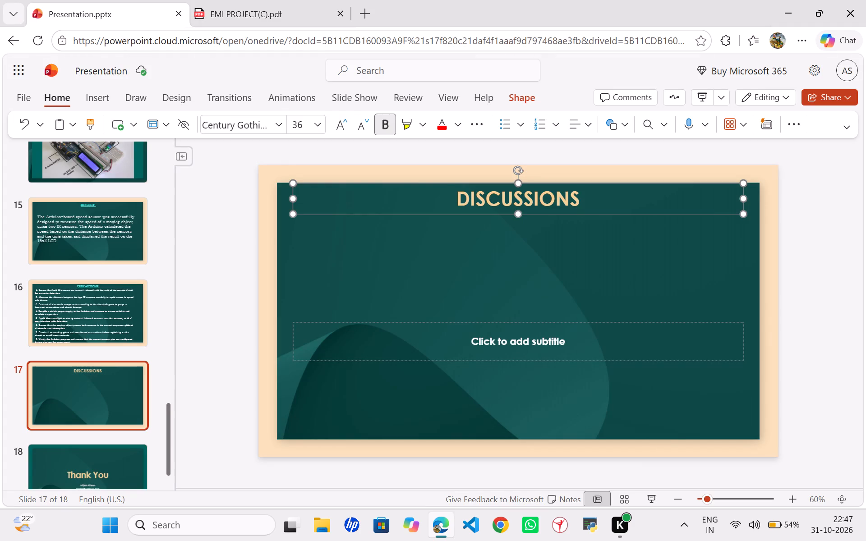
{"action": "key", "text": "BackSpace"}
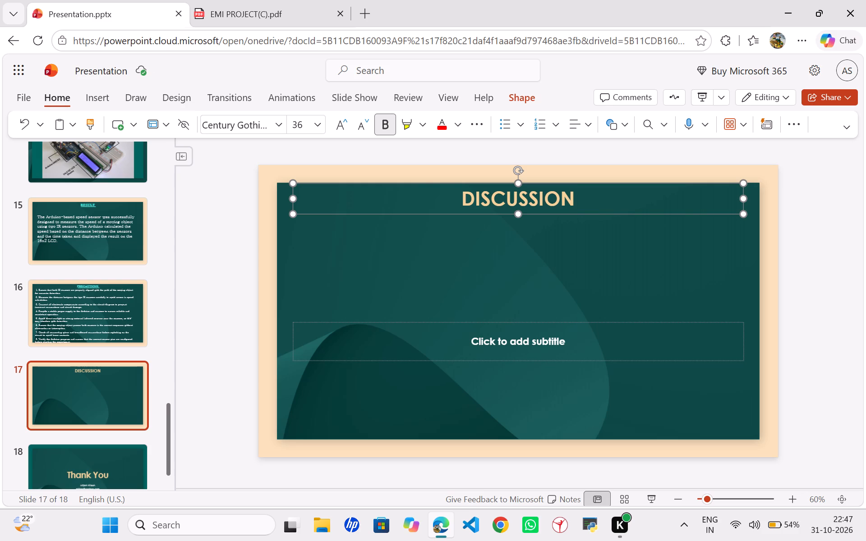
Colour the DISCUSSION title text Green, Accent 3, Darker 24%.
{"action": "left_click_drag", "start_coordinate": [461, 198], "coordinate": [586, 194]}
{"action": "left_click", "coordinate": [477, 166]}
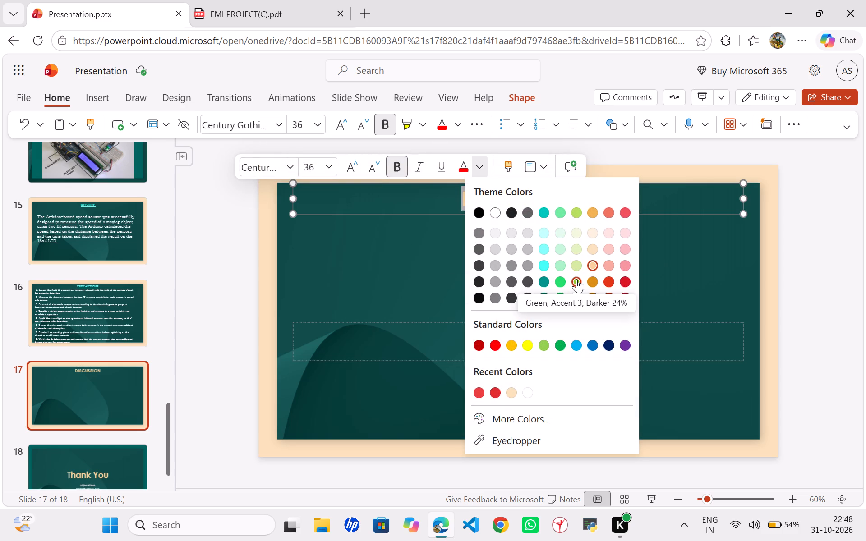
{"action": "left_click", "coordinate": [576, 279]}
{"action": "left_click", "coordinate": [659, 275]}
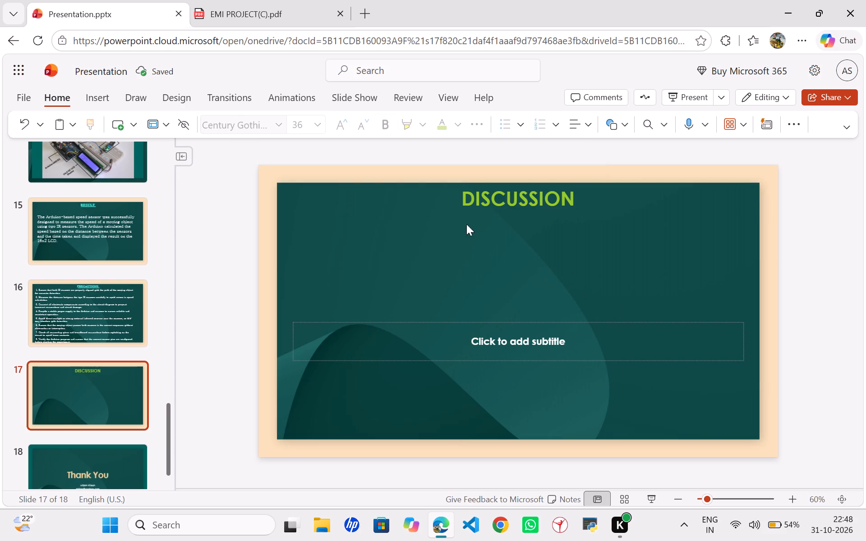
Set the DISCUSSION title's font to Angsana New at size 40.
{"action": "left_click_drag", "start_coordinate": [459, 197], "coordinate": [586, 195]}
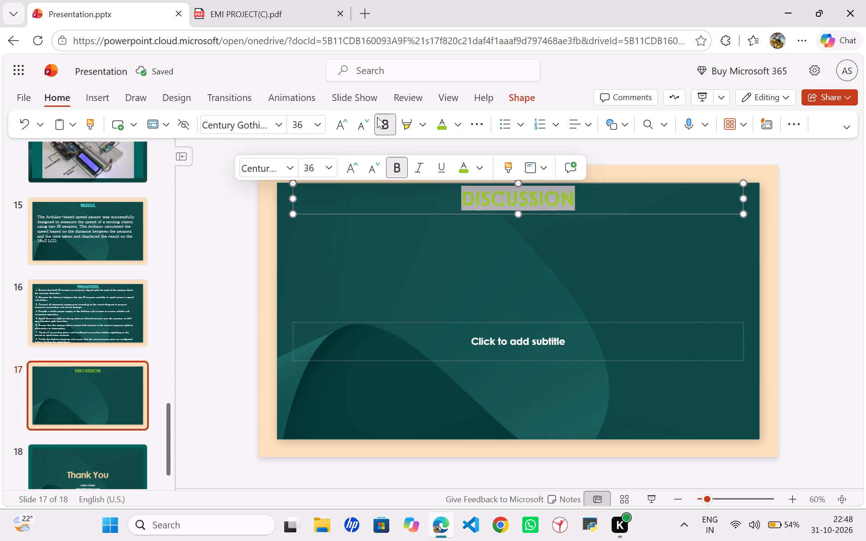
{"action": "left_click", "coordinate": [280, 124]}
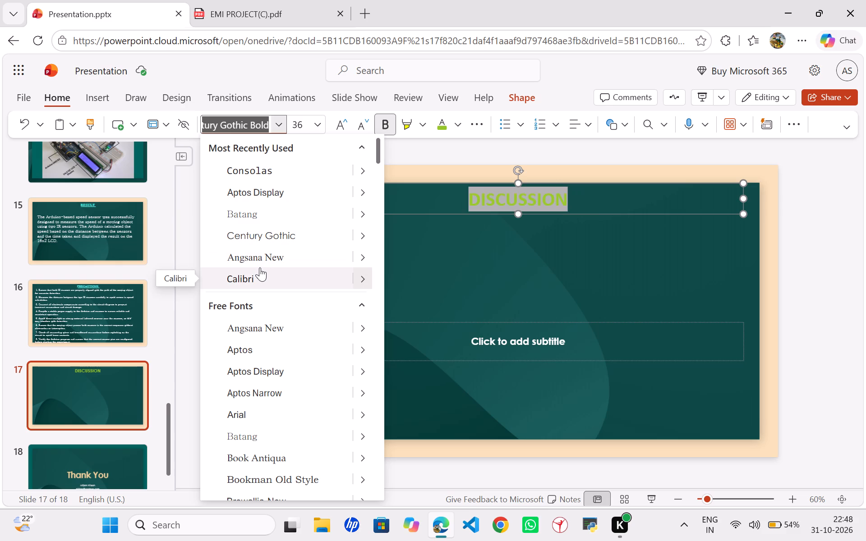
{"action": "left_click", "coordinate": [268, 255]}
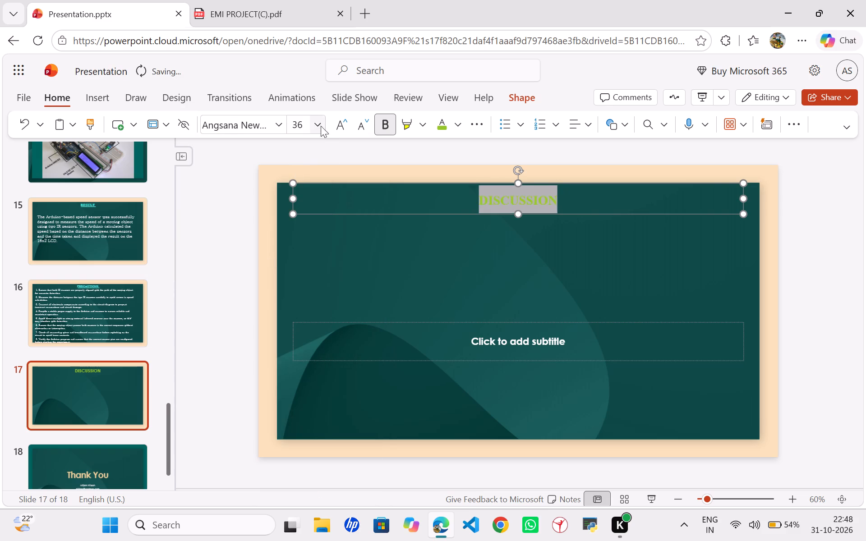
{"action": "left_click", "coordinate": [321, 116]}
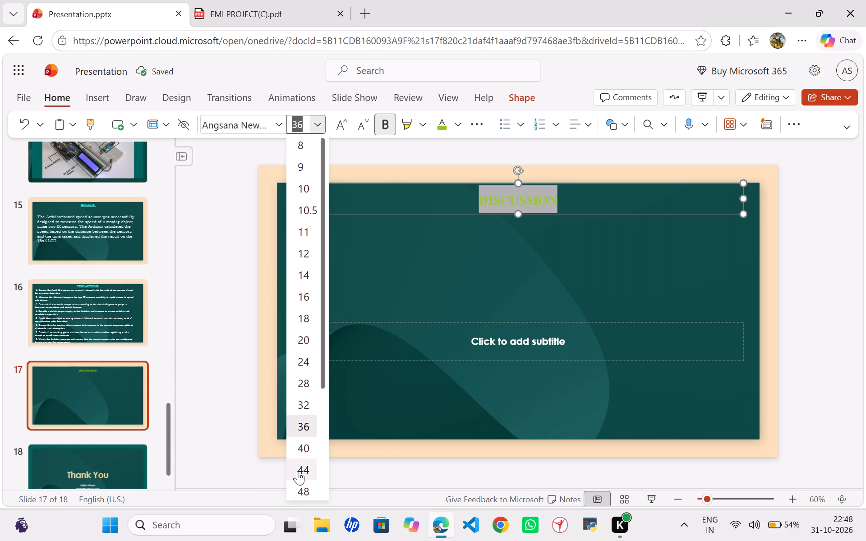
{"action": "left_click", "coordinate": [302, 454]}
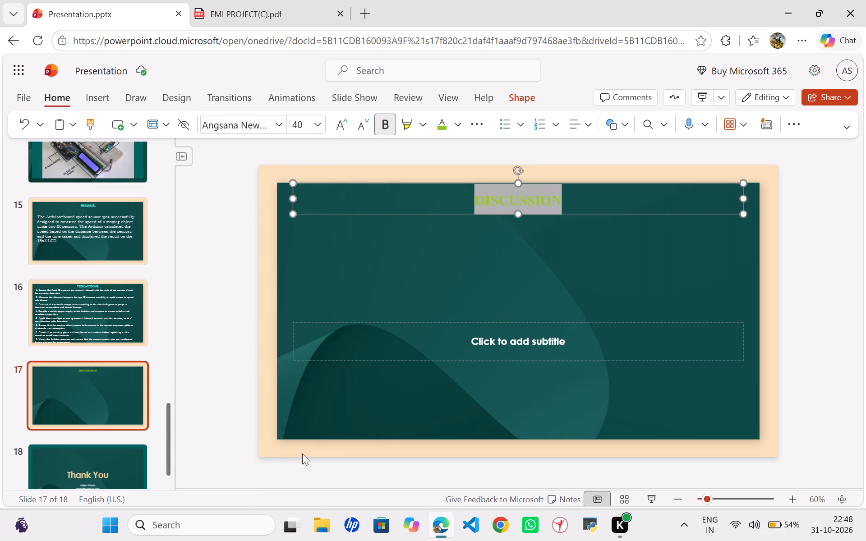
{"action": "left_click", "coordinate": [525, 230]}
Move the DISCUSSION title box slightly up so its text sits at the green area's upper edge, keeping it horizontally centred.
{"action": "left_click", "coordinate": [506, 196]}
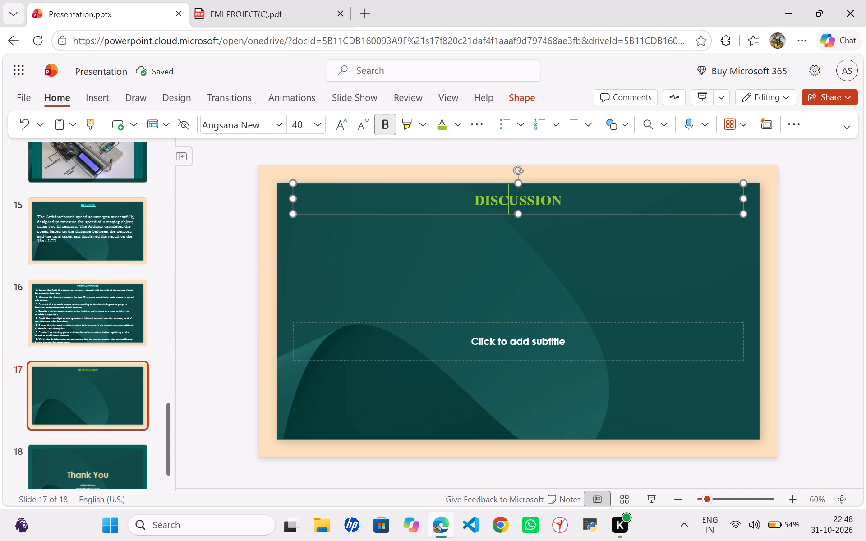
{"action": "left_click_drag", "start_coordinate": [485, 181], "coordinate": [485, 172]}
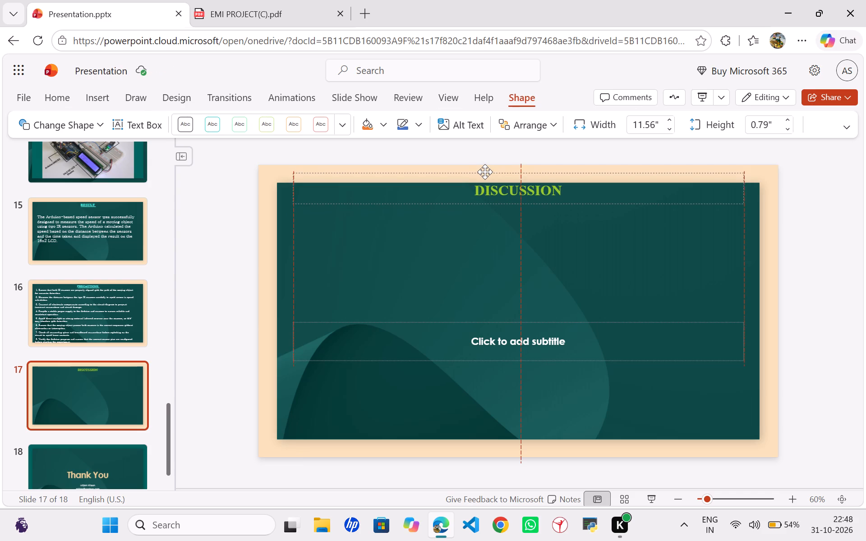
{"action": "left_click_drag", "start_coordinate": [485, 172], "coordinate": [484, 171]}
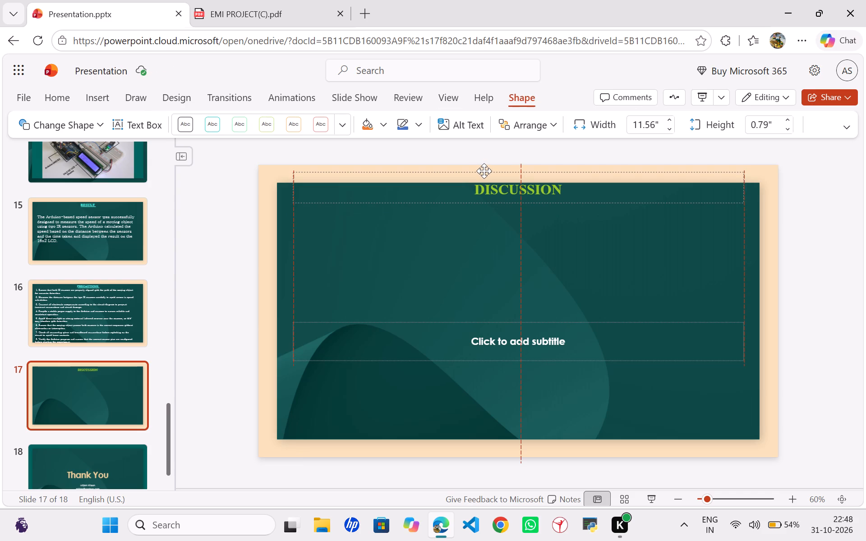
{"action": "left_click_drag", "start_coordinate": [484, 171], "coordinate": [484, 171]}
{"action": "left_click", "coordinate": [461, 238]}
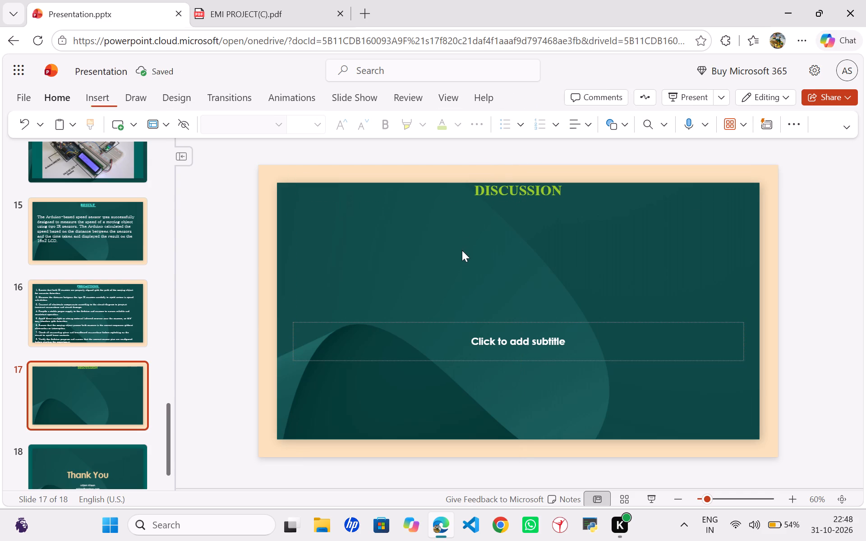
Move the subtitle placeholder directly beneath the DISCUSSION title and stretch it down to the green area's bottom edge, about 6.10 inches tall.
{"action": "left_click", "coordinate": [497, 335]}
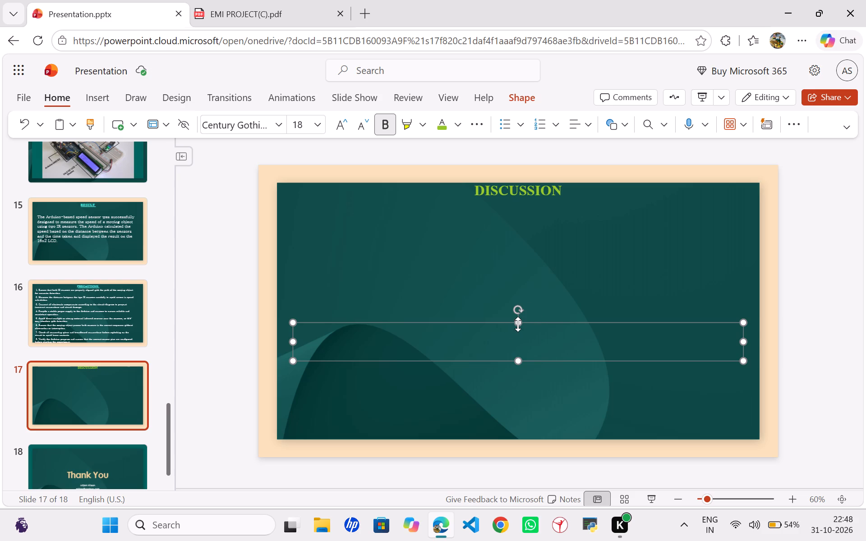
{"action": "left_click_drag", "start_coordinate": [508, 324], "coordinate": [506, 205]}
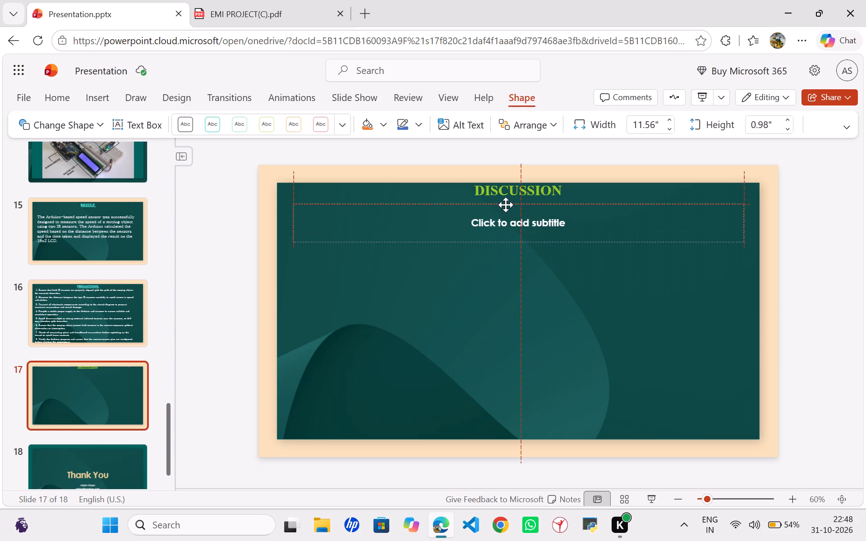
{"action": "left_click_drag", "start_coordinate": [506, 205], "coordinate": [502, 197]}
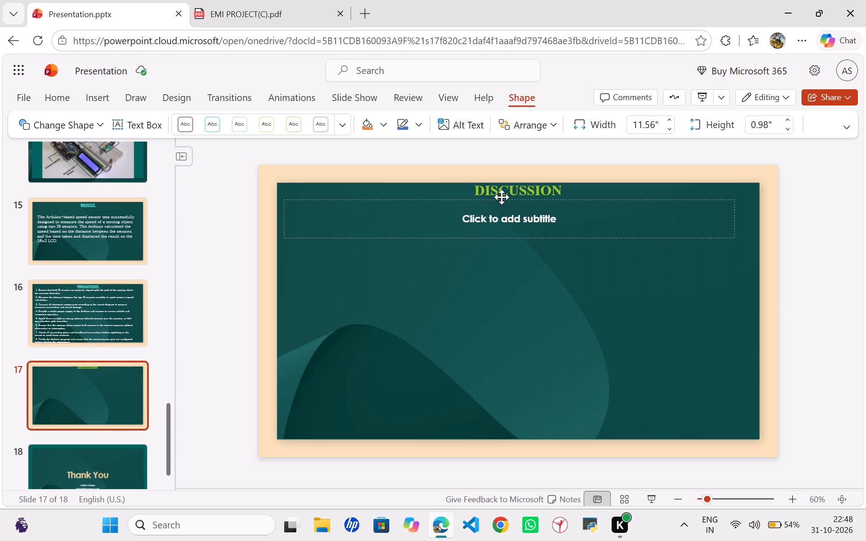
{"action": "left_click_drag", "start_coordinate": [502, 197], "coordinate": [499, 198]}
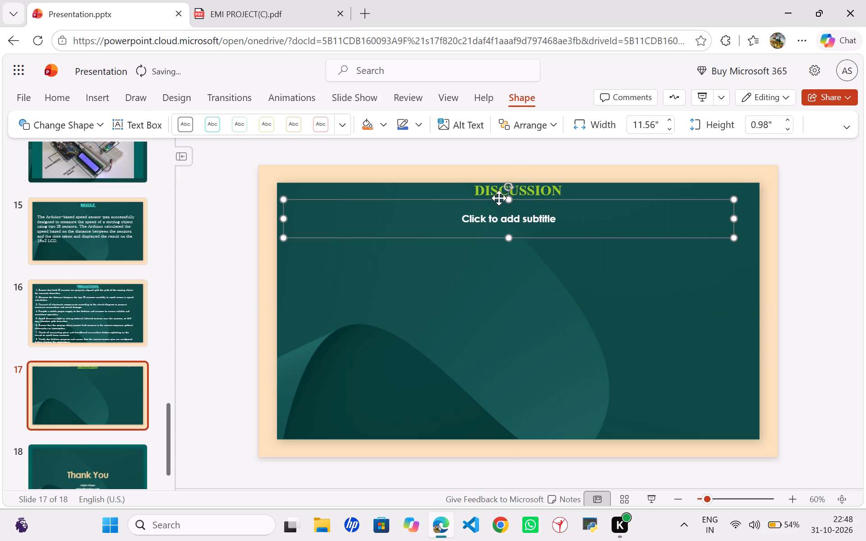
{"action": "left_click_drag", "start_coordinate": [509, 239], "coordinate": [516, 347]}
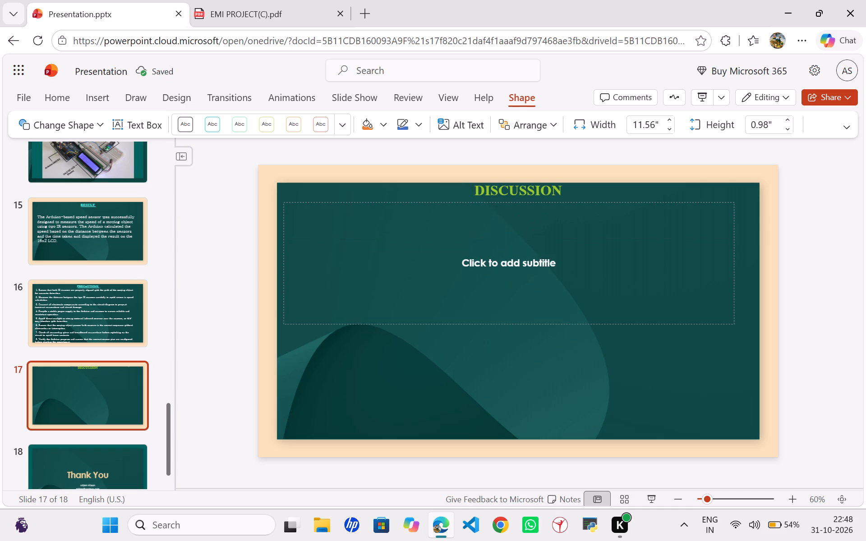
{"action": "left_click_drag", "start_coordinate": [516, 347], "coordinate": [520, 439]}
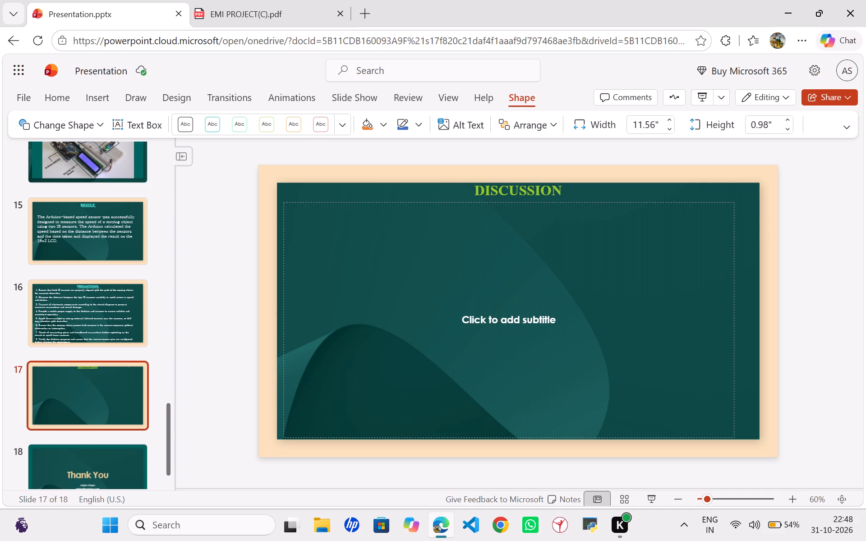
{"action": "left_click_drag", "start_coordinate": [520, 439], "coordinate": [520, 438]}
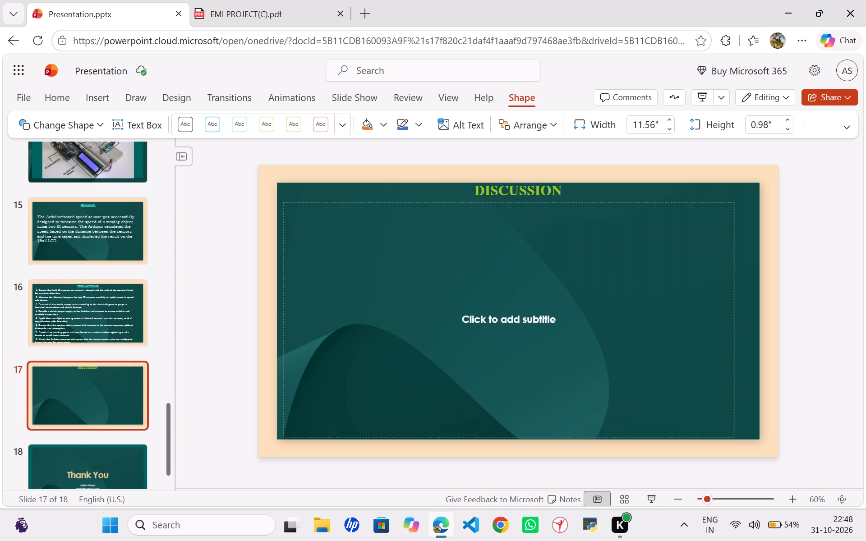
{"action": "left_click_drag", "start_coordinate": [520, 438], "coordinate": [522, 437]}
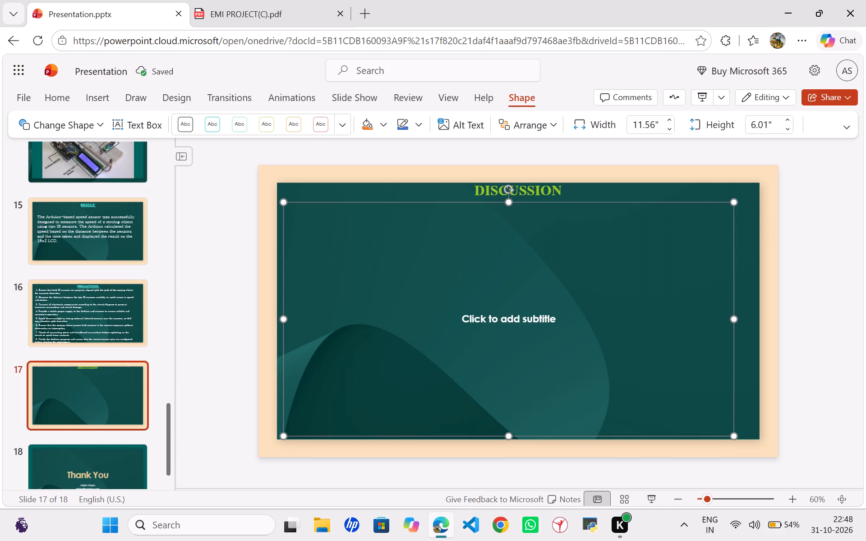
{"action": "left_click", "coordinate": [494, 319]}
{"action": "left_click_drag", "start_coordinate": [508, 439], "coordinate": [508, 443]}
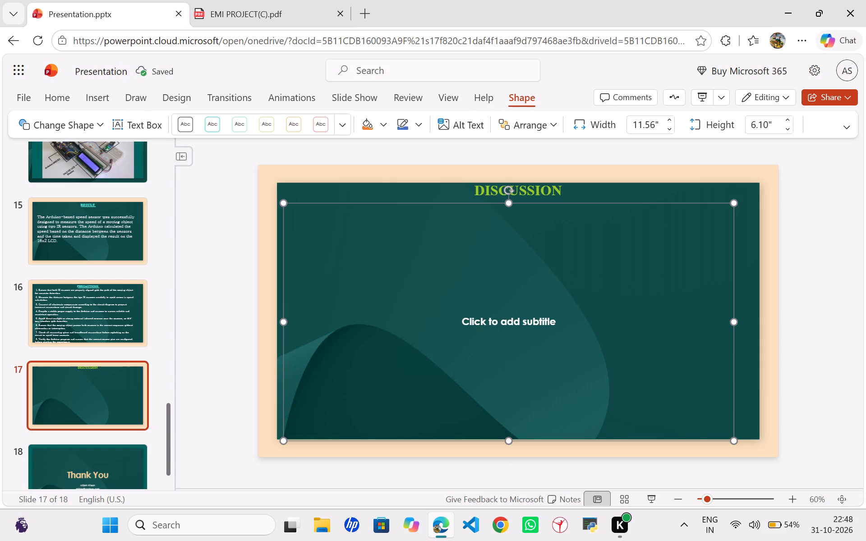
Left-align the text of the empty subtitle placeholder on slide 17.
{"action": "left_click", "coordinate": [490, 326]}
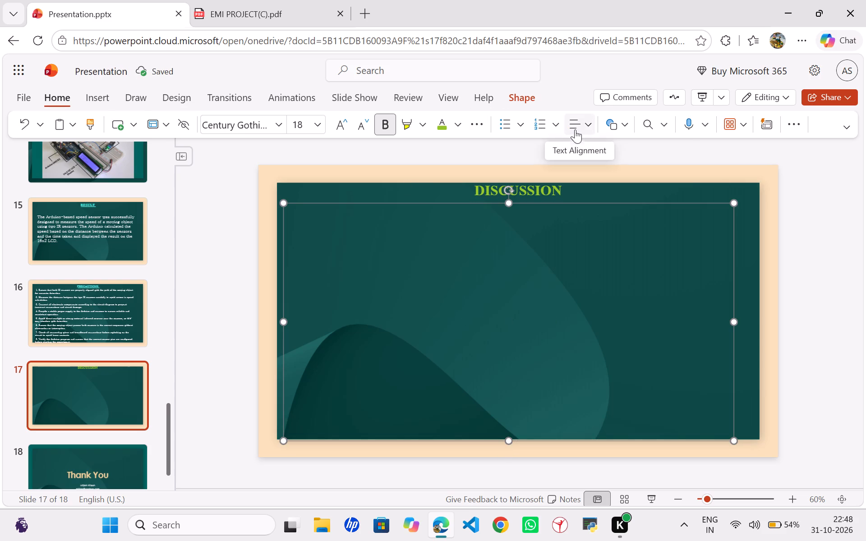
{"action": "left_click", "coordinate": [575, 129]}
{"action": "left_click", "coordinate": [597, 178]}
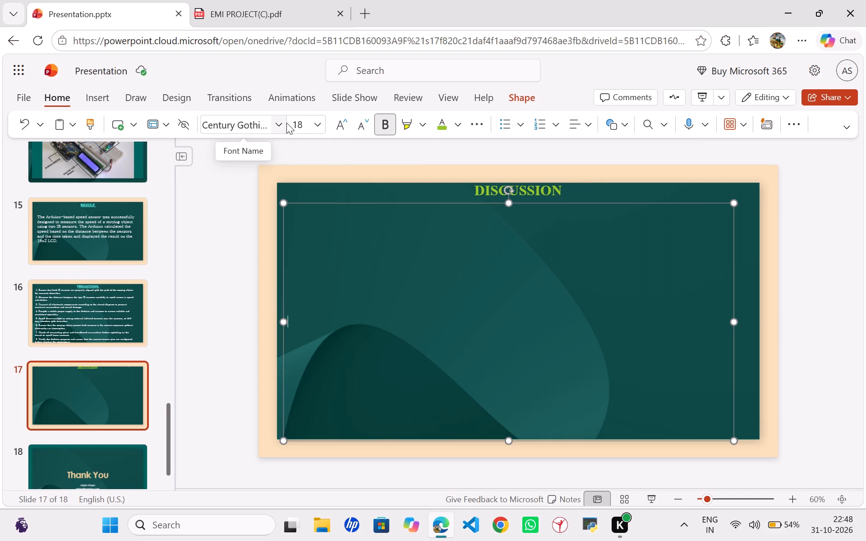
Copy the eight numbered DISCUSSION points from EMI PROJECT(C).pdf into slide 17's subtitle placeholder, adding an empty line after them.
{"action": "key", "text": "alt+Tab"}
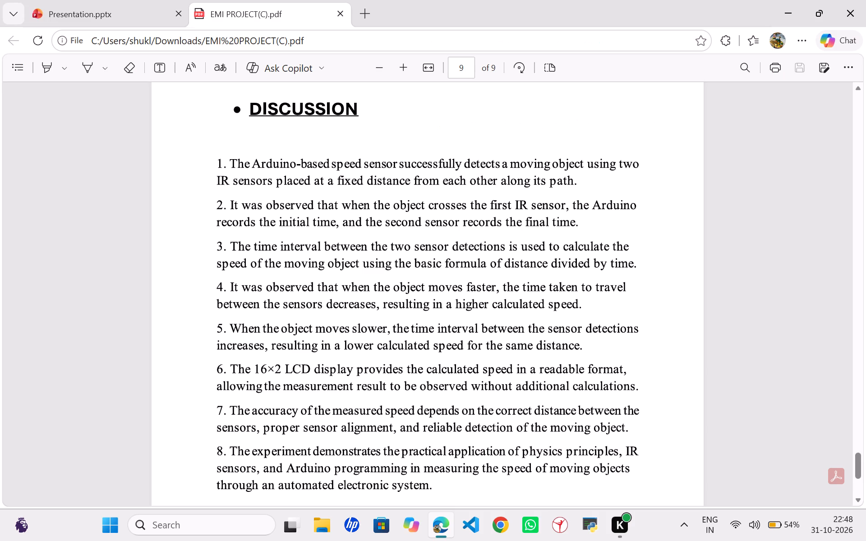
{"action": "left_click", "coordinate": [215, 161]}
{"action": "left_click_drag", "start_coordinate": [215, 161], "coordinate": [413, 466]}
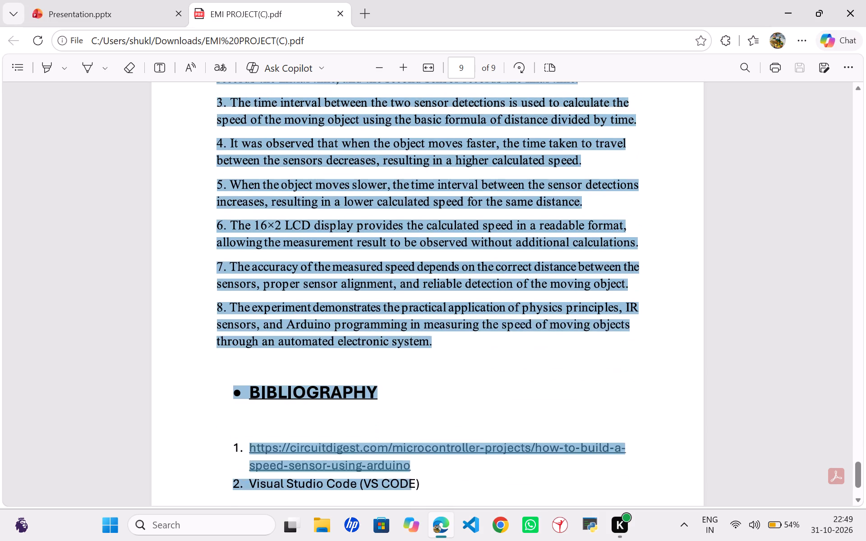
{"action": "left_click_drag", "start_coordinate": [413, 466], "coordinate": [434, 348]}
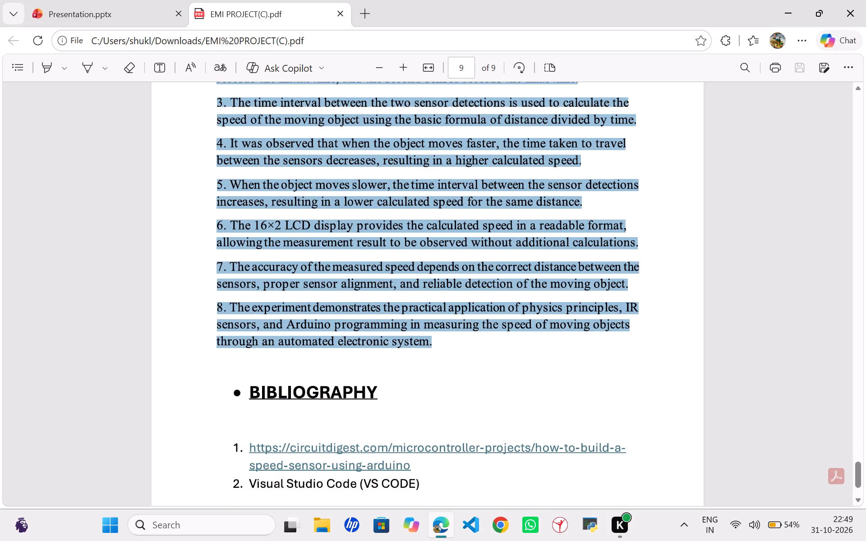
{"action": "key", "text": "ctrl+c"}
{"action": "key", "text": "alt+Tab"}
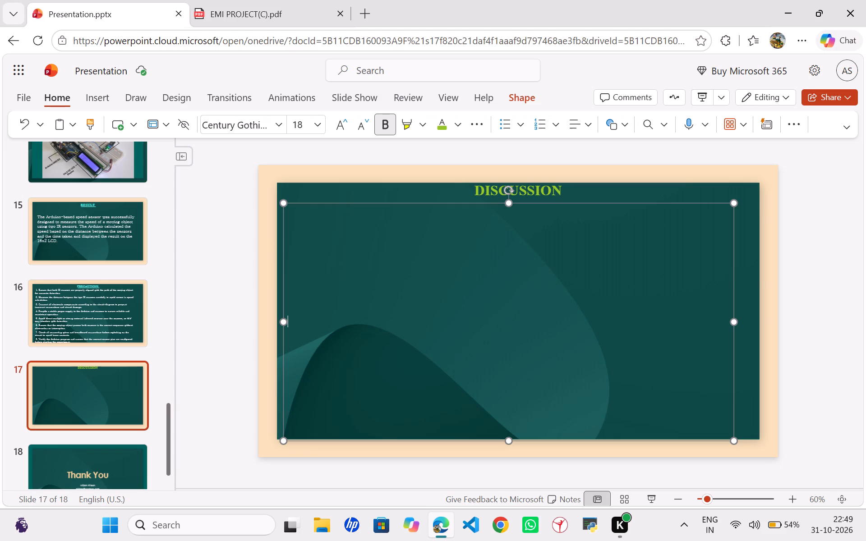
{"action": "key", "text": "ctrl+v"}
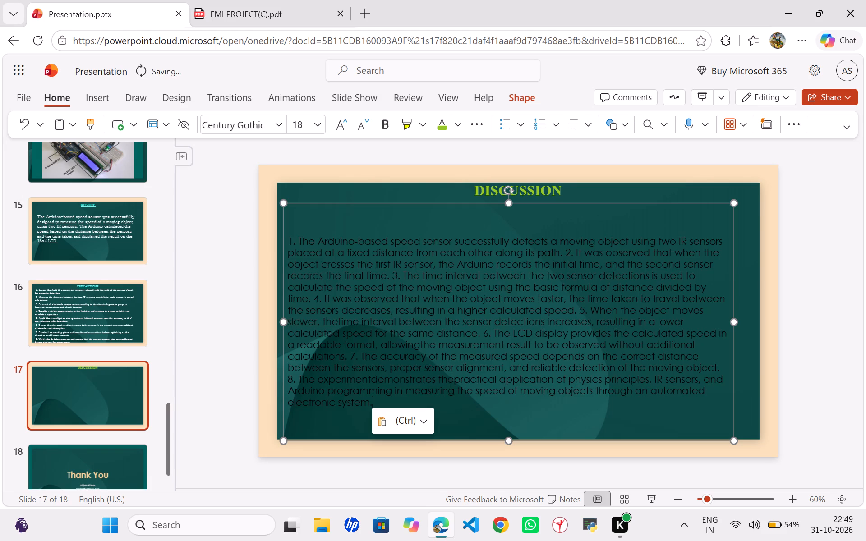
{"action": "key", "text": "Return"}
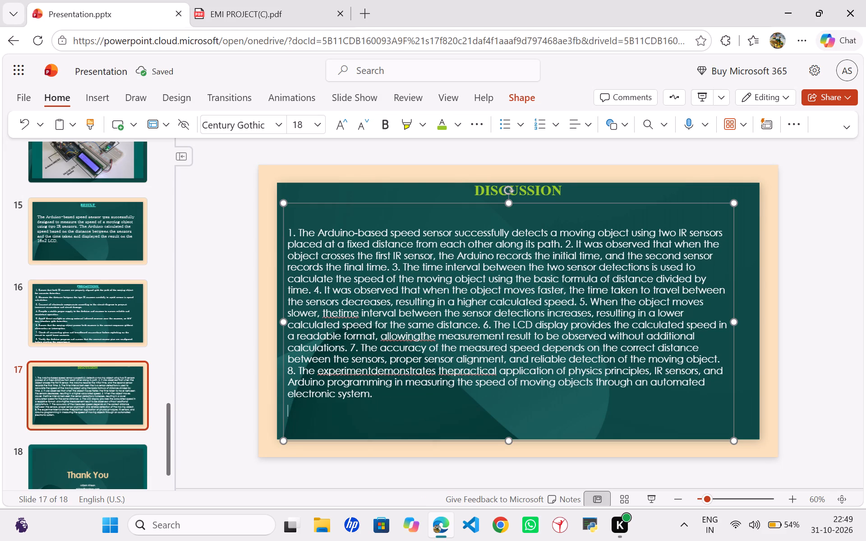
Split the pasted discussion text so that points 2, 3, 4, 5 and 6 each start a new paragraph.
{"action": "left_click", "coordinate": [562, 244]}
{"action": "key", "text": "Return"}
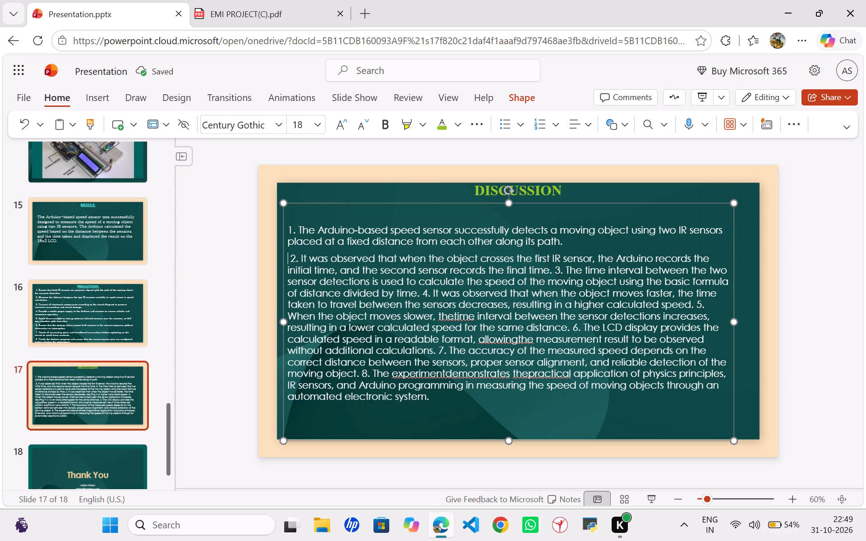
{"action": "left_click", "coordinate": [552, 271]}
{"action": "key", "text": "Return"}
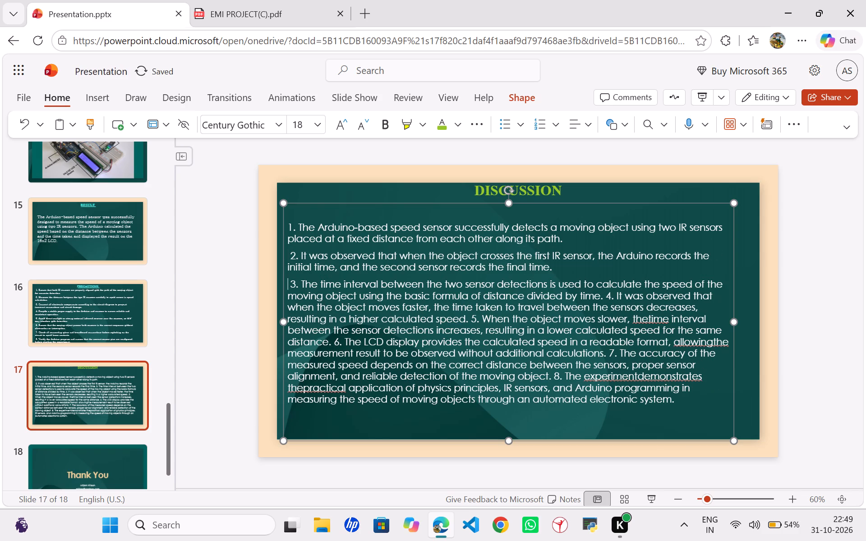
{"action": "left_click", "coordinate": [603, 296]}
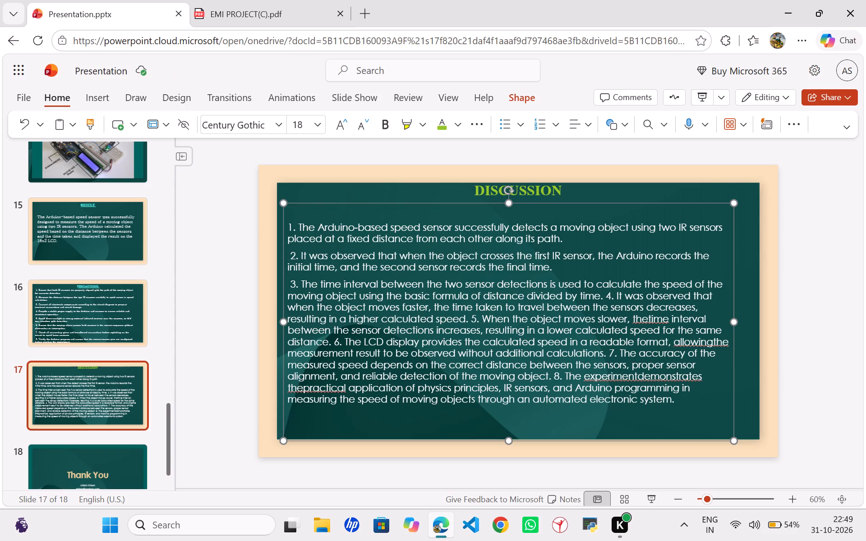
{"action": "key", "text": "Return"}
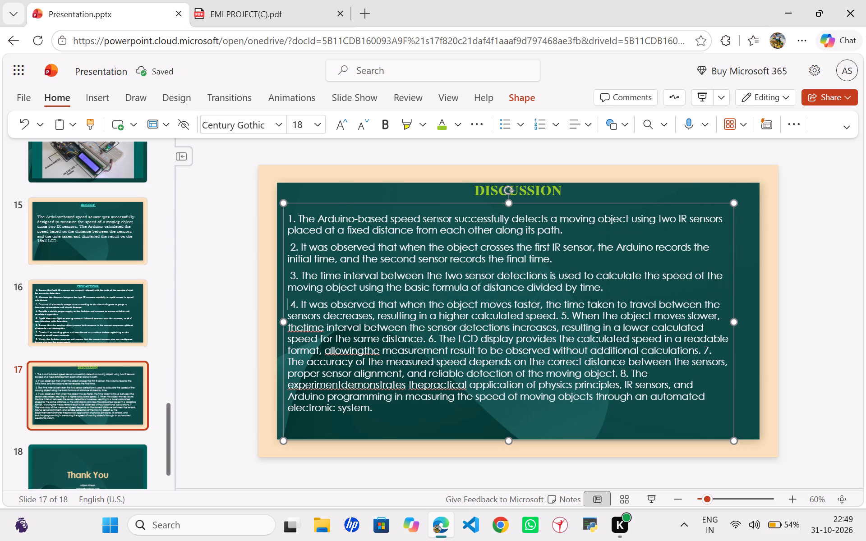
{"action": "left_click", "coordinate": [557, 319]}
{"action": "key", "text": "Return"}
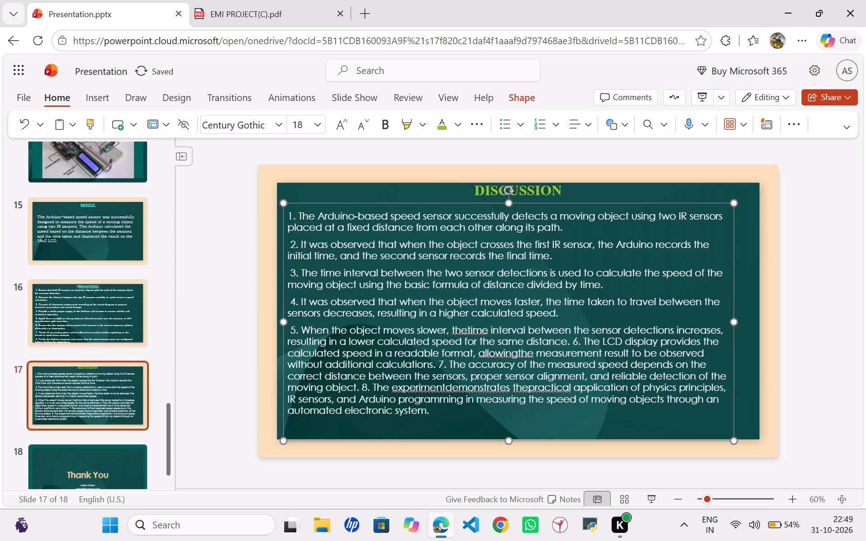
{"action": "left_click", "coordinate": [569, 340]}
{"action": "key", "text": "Return"}
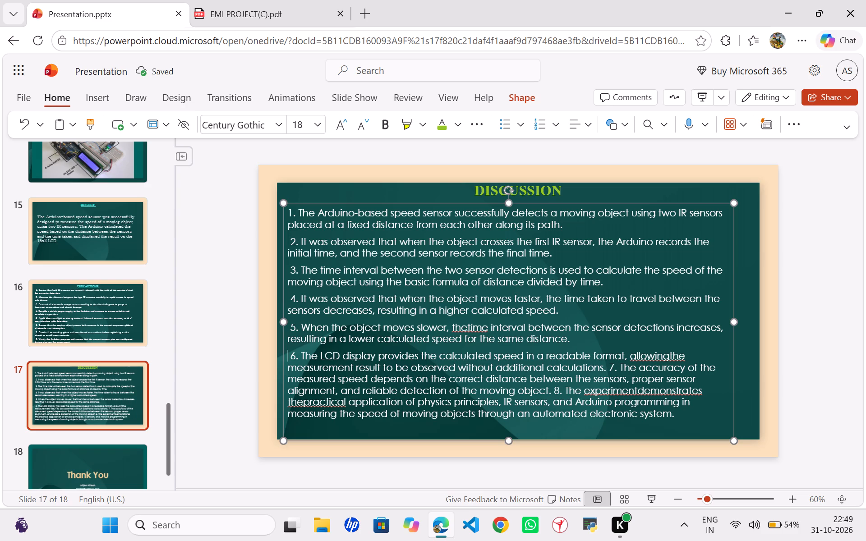
Extend the discussion text box slightly upward toward the title, making it about 6.24 inches tall.
{"action": "left_click_drag", "start_coordinate": [510, 204], "coordinate": [510, 200]}
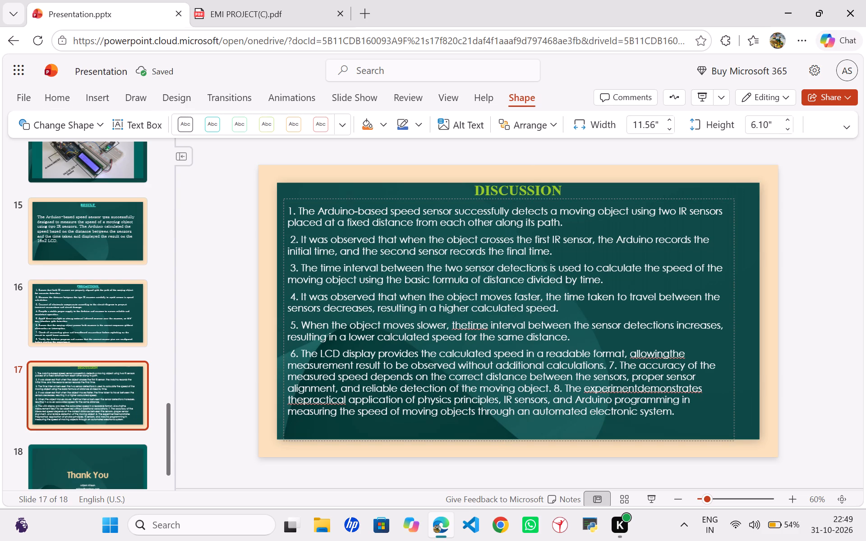
{"action": "left_click_drag", "start_coordinate": [510, 200], "coordinate": [511, 199]}
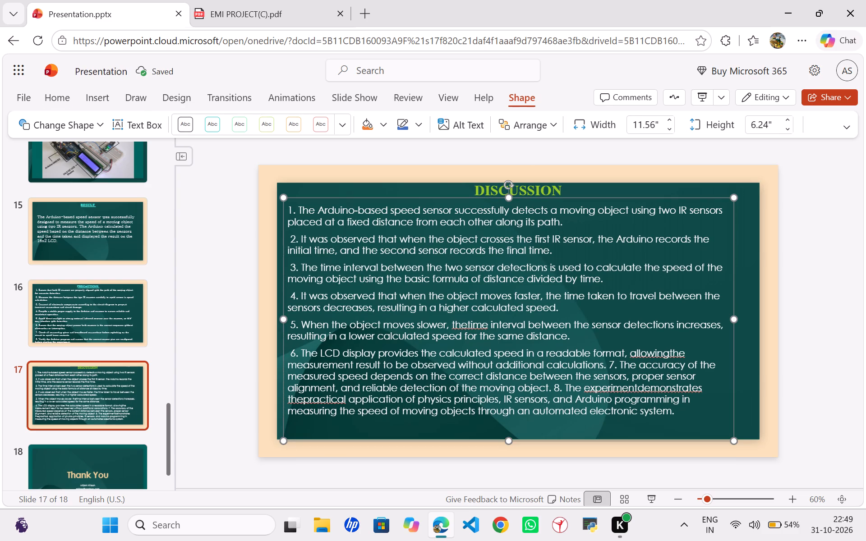
Start a new paragraph for each of discussion points 7 and 8.
{"action": "left_click", "coordinate": [606, 365]}
{"action": "key", "text": "Return"}
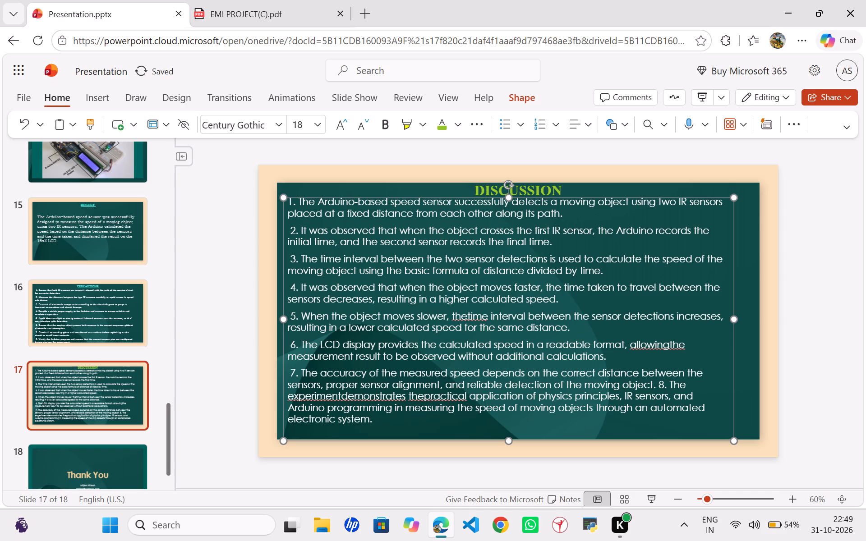
{"action": "left_click", "coordinate": [655, 385]}
{"action": "key", "text": "Return"}
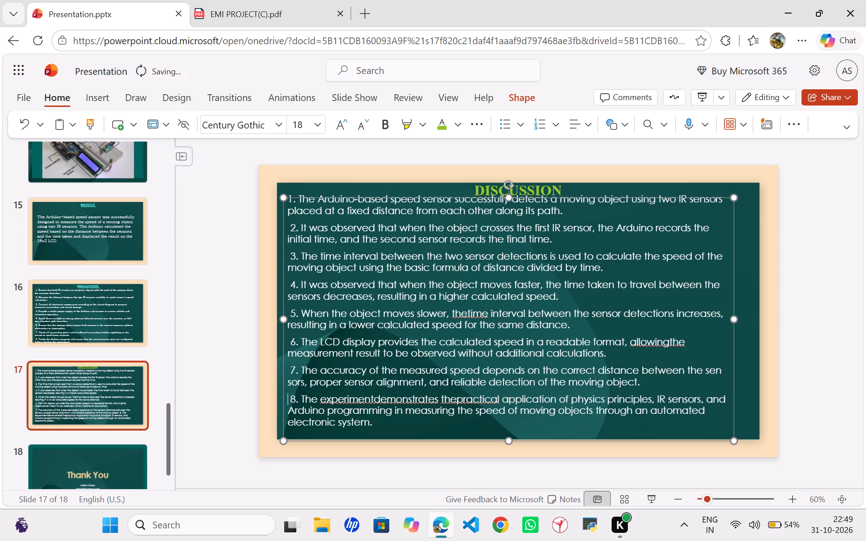
Correct the word spacing in discussion point 8 to read "experiment demonstrates the practical", with single spaces between the words.
{"action": "left_click", "coordinate": [375, 393]}
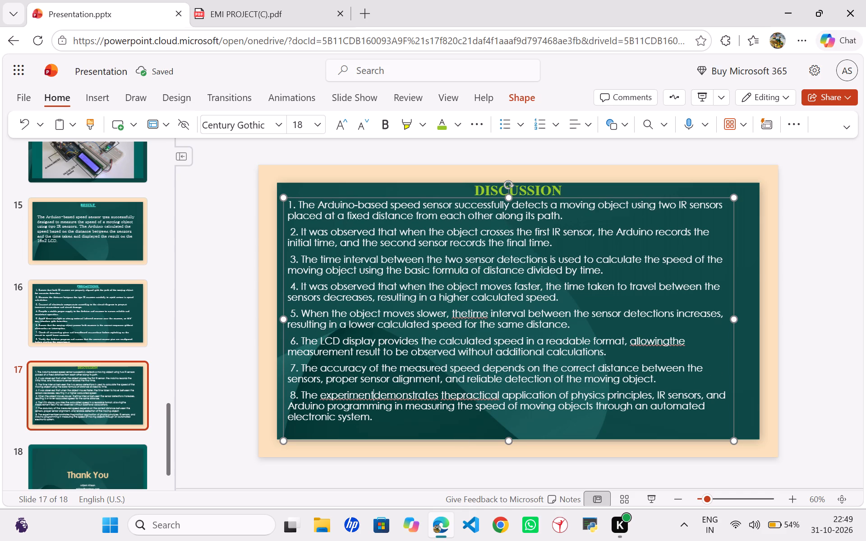
{"action": "key", "text": "space"}
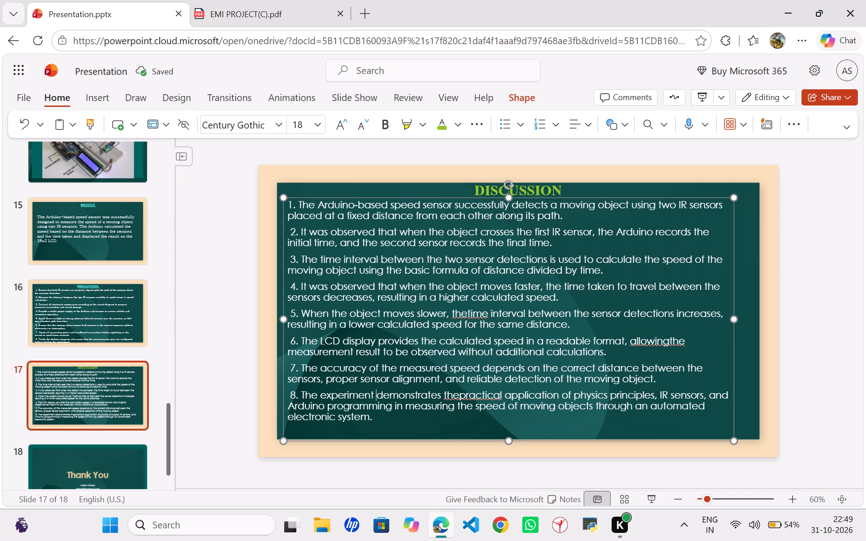
{"action": "left_click", "coordinate": [460, 394]}
{"action": "key", "text": "space"}
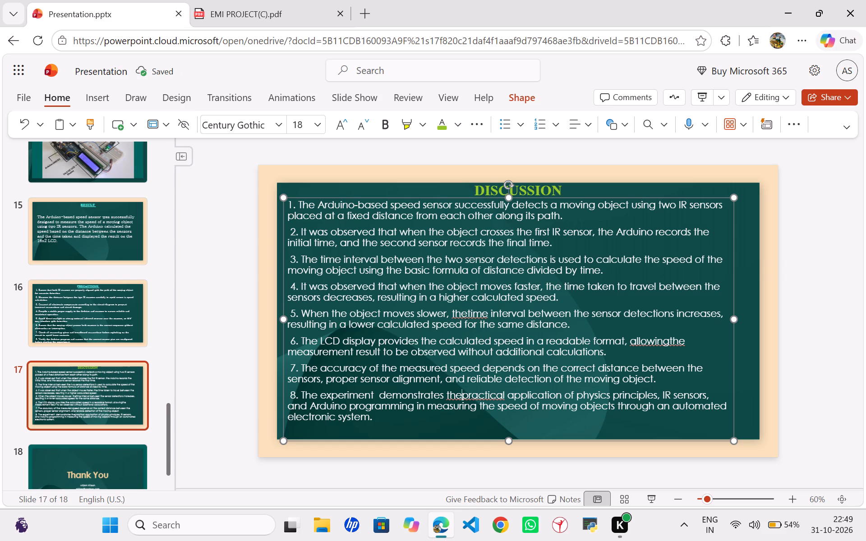
{"action": "left_click", "coordinate": [380, 394]}
{"action": "key", "text": "BackSpace"}
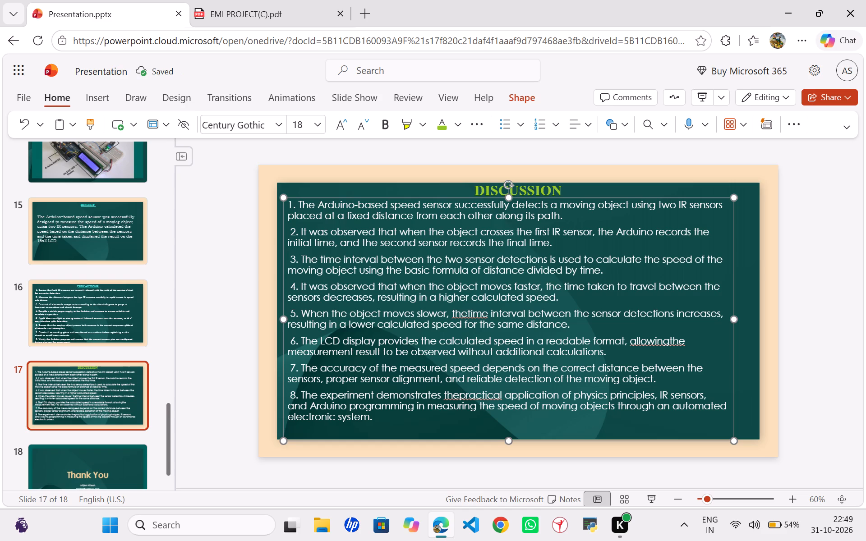
{"action": "left_click", "coordinate": [460, 395]}
{"action": "key", "text": "space"}
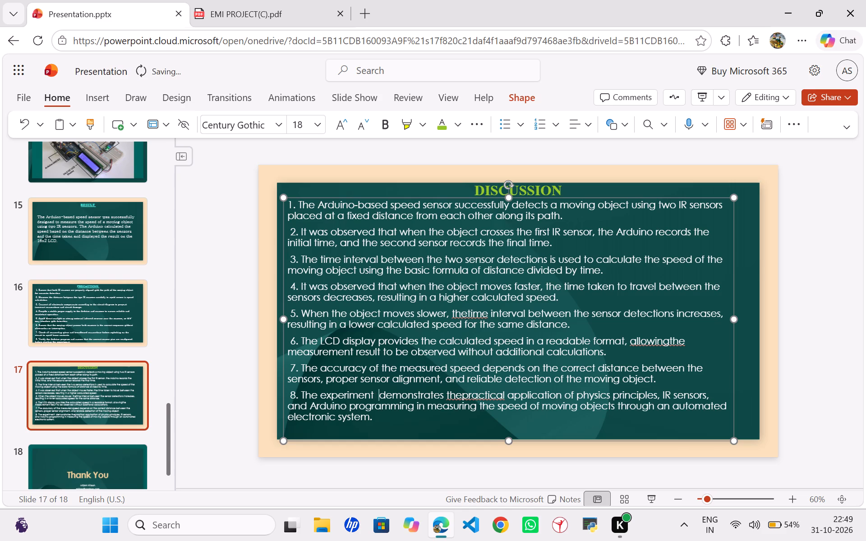
{"action": "key", "text": "BackSpace"}
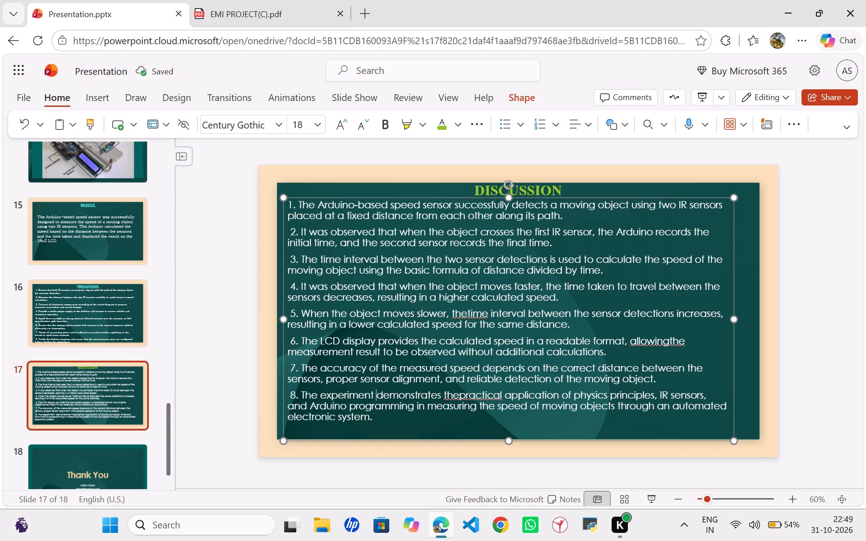
{"action": "left_click", "coordinate": [457, 395]}
{"action": "key", "text": "space"}
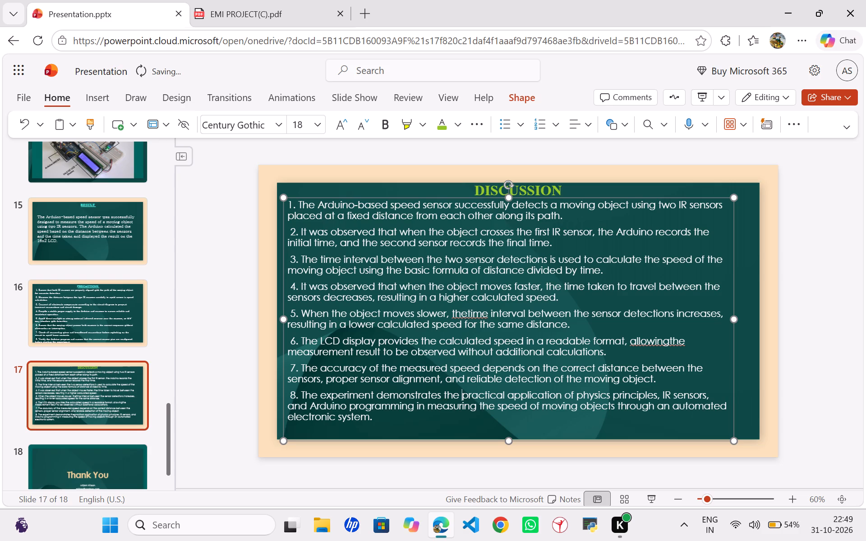
Insert the missing spaces in "allowing the" in discussion point 6 and "the time" in point 5.
{"action": "left_click", "coordinate": [669, 342]}
{"action": "key", "text": "space"}
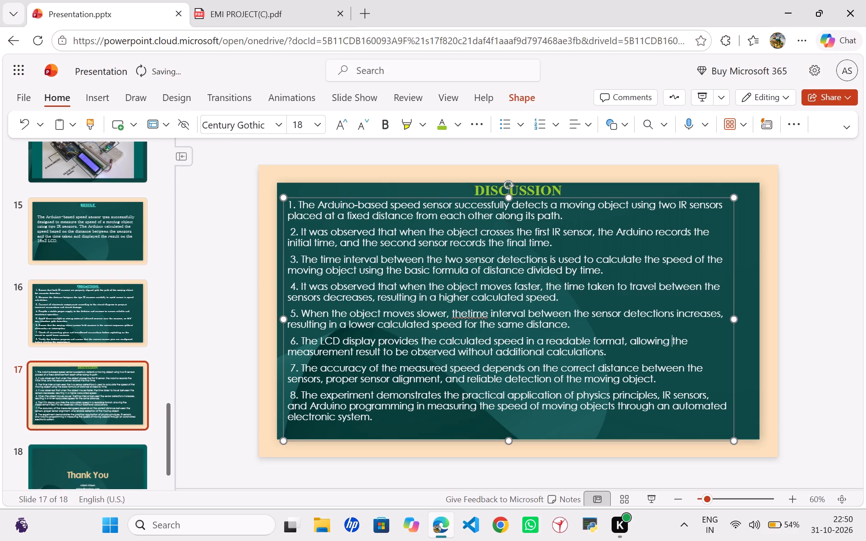
{"action": "left_click", "coordinate": [466, 313]}
{"action": "key", "text": "space"}
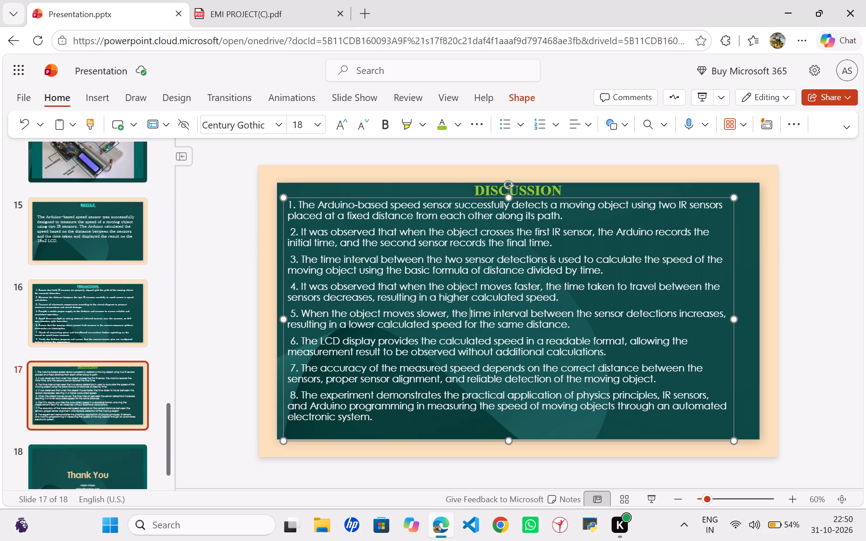
Set the font of all eight discussion points to Batang.
{"action": "left_click_drag", "start_coordinate": [288, 204], "coordinate": [382, 406]}
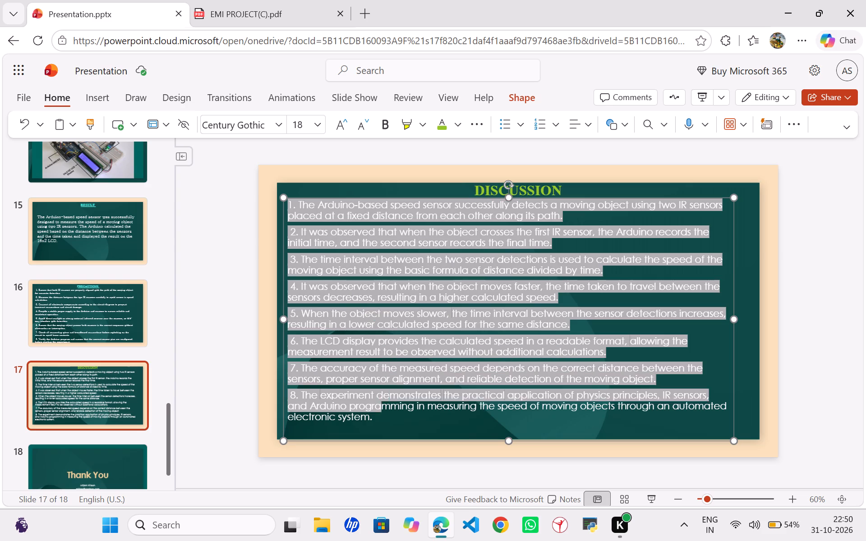
{"action": "left_click_drag", "start_coordinate": [382, 406], "coordinate": [382, 418]}
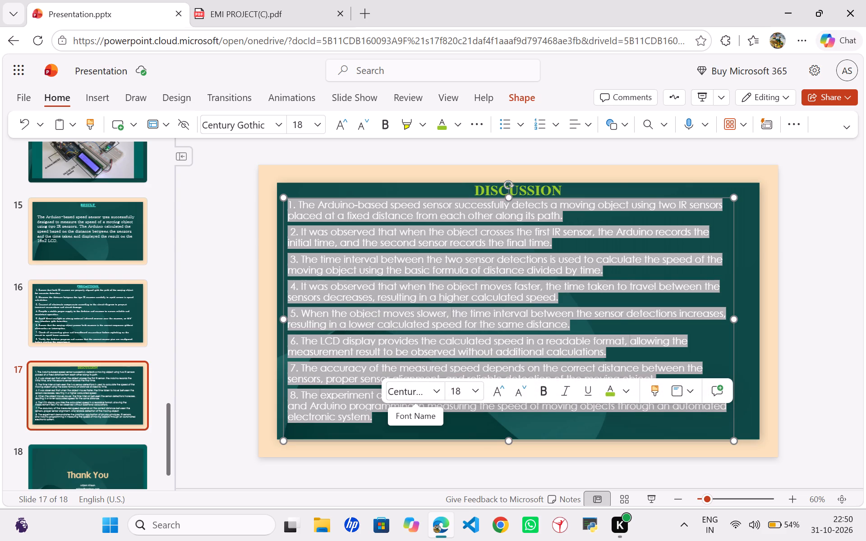
{"action": "left_click", "coordinate": [431, 393]}
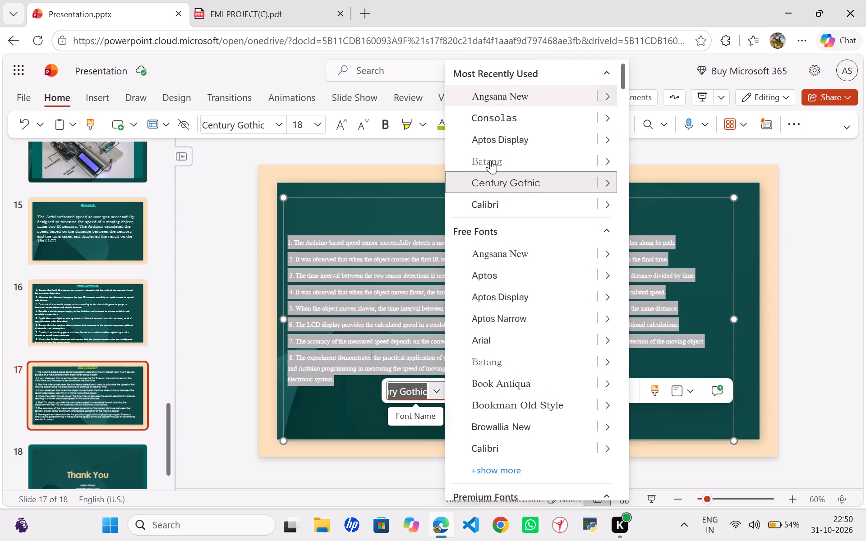
{"action": "left_click", "coordinate": [491, 164]}
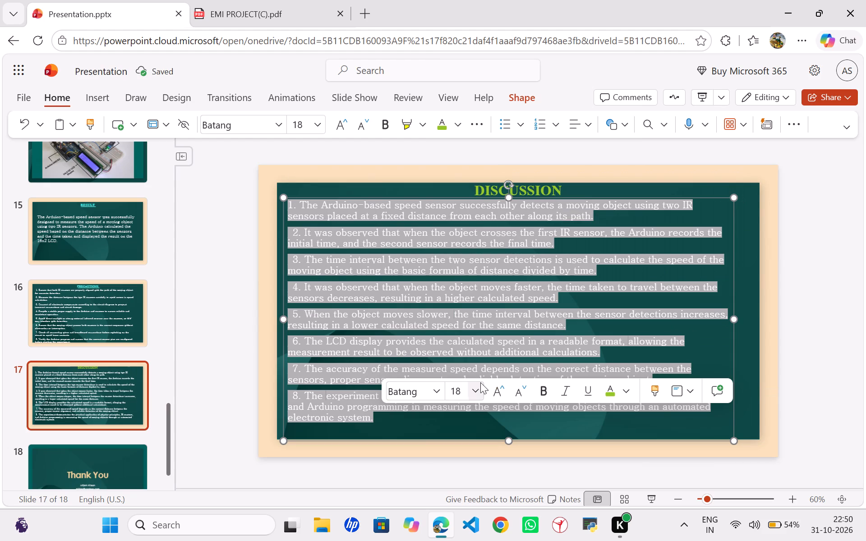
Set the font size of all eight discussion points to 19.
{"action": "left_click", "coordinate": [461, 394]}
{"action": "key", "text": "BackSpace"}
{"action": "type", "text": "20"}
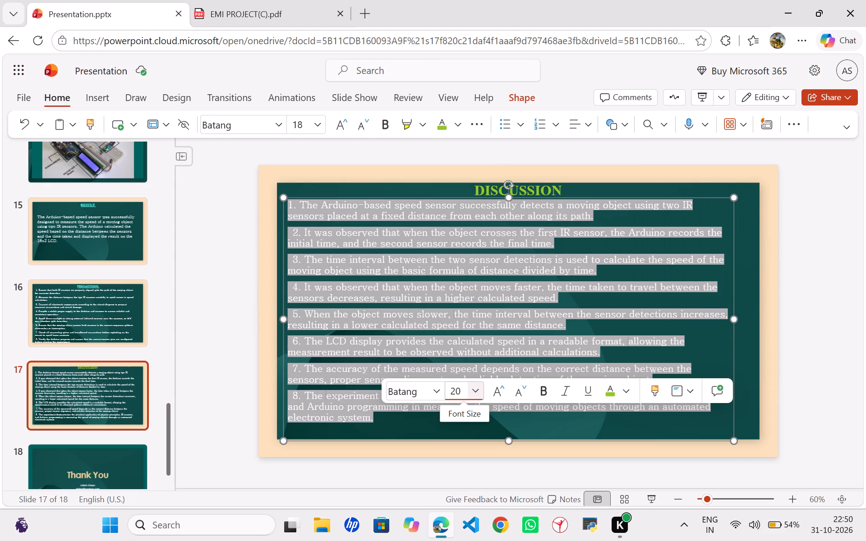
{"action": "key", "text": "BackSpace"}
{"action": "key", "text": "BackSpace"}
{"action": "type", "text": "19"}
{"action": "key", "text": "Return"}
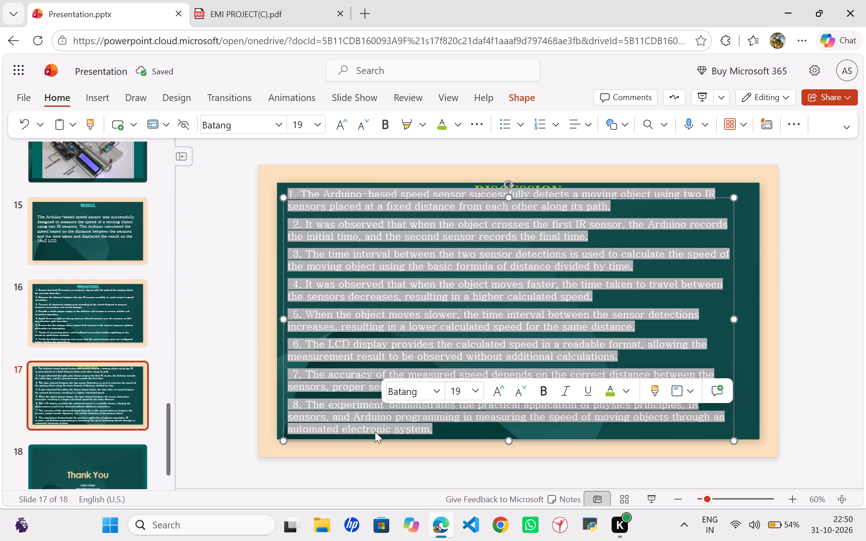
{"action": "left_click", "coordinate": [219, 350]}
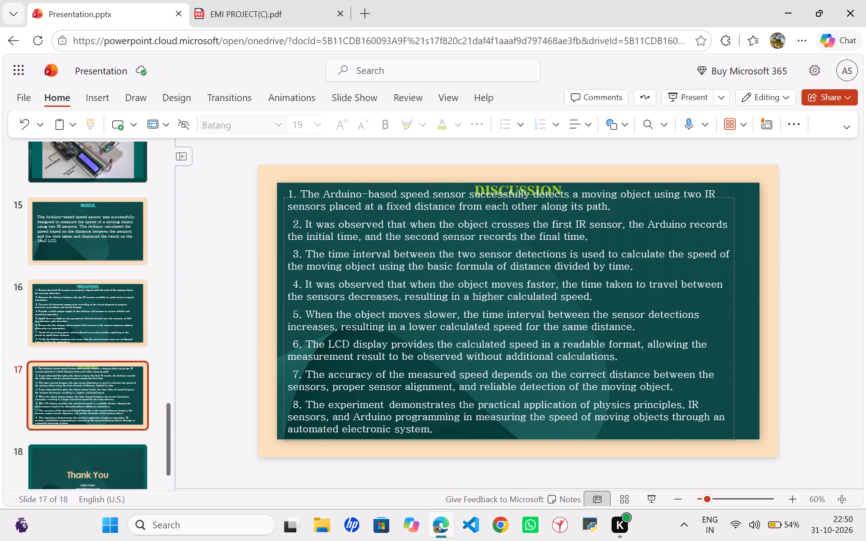
Move the discussion text box on slide 17 slightly down so that its first line clears the DISCUSSION heading.
{"action": "left_click", "coordinate": [712, 253]}
{"action": "left_click_drag", "start_coordinate": [464, 196], "coordinate": [464, 205]}
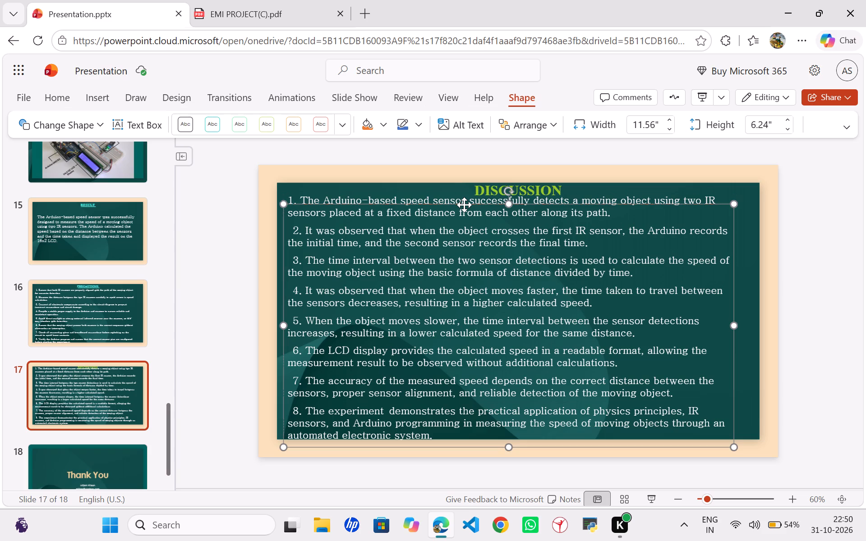
{"action": "left_click", "coordinate": [207, 213]}
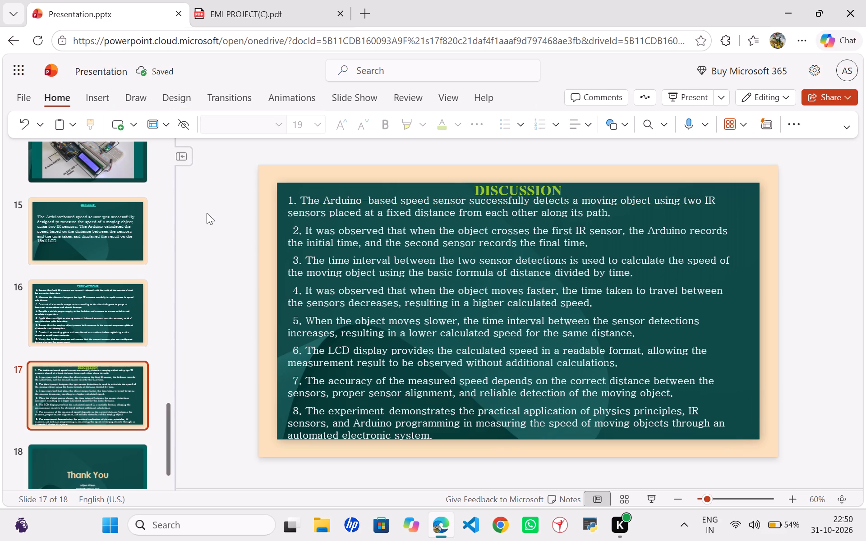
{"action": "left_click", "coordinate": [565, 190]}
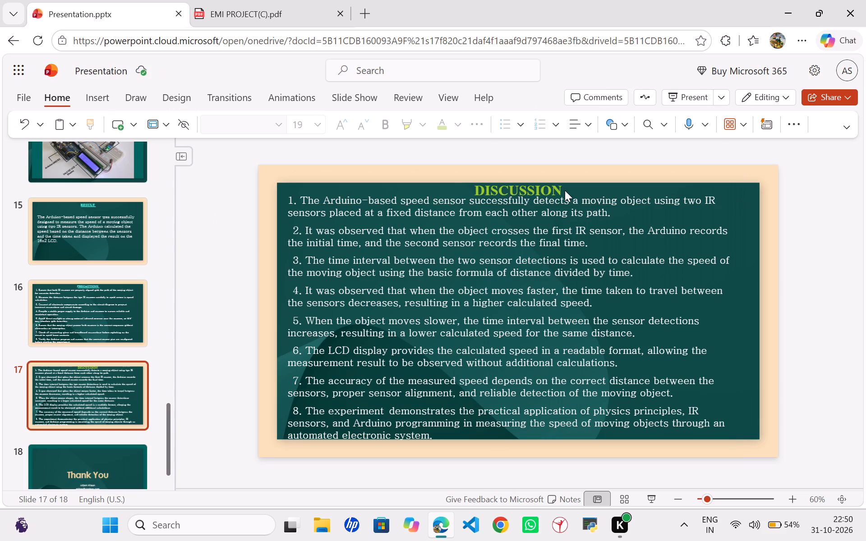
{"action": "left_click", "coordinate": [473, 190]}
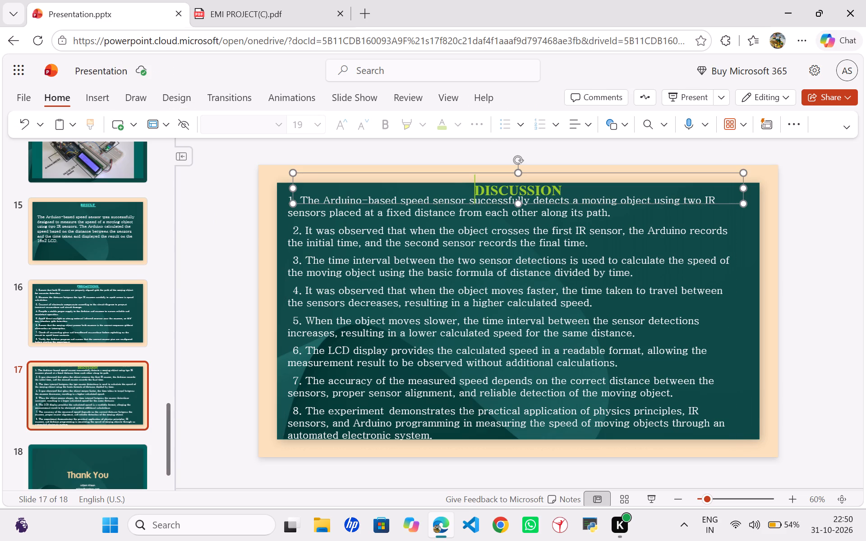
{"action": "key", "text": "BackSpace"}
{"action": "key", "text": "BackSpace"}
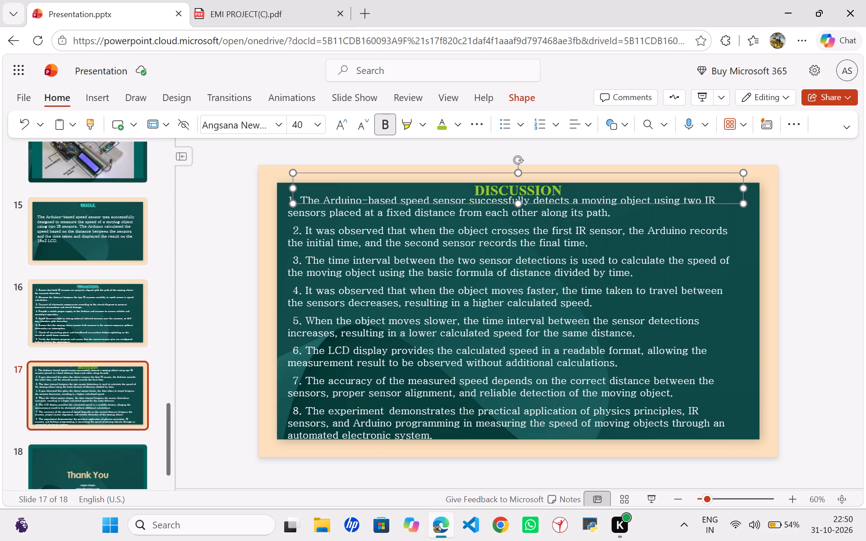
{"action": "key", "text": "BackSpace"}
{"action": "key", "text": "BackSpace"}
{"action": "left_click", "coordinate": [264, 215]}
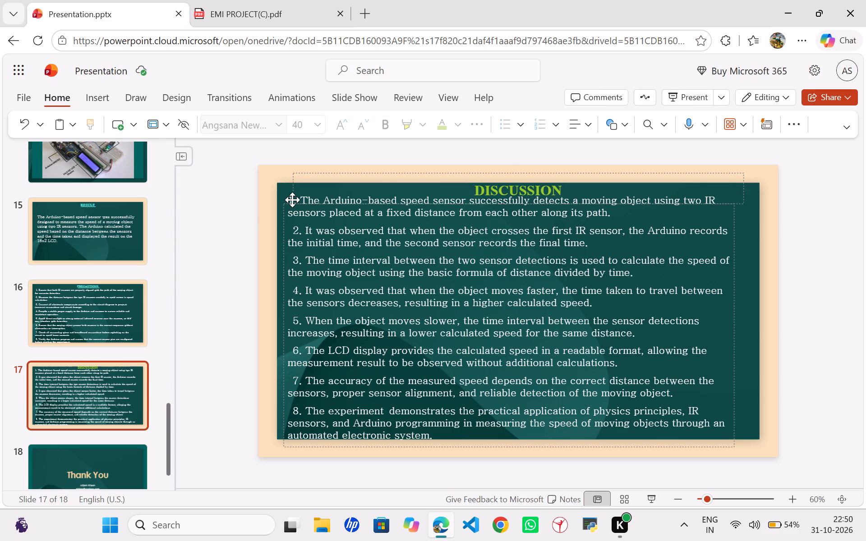
Set the font size of all eight discussion points to 18.
{"action": "left_click", "coordinate": [298, 221]}
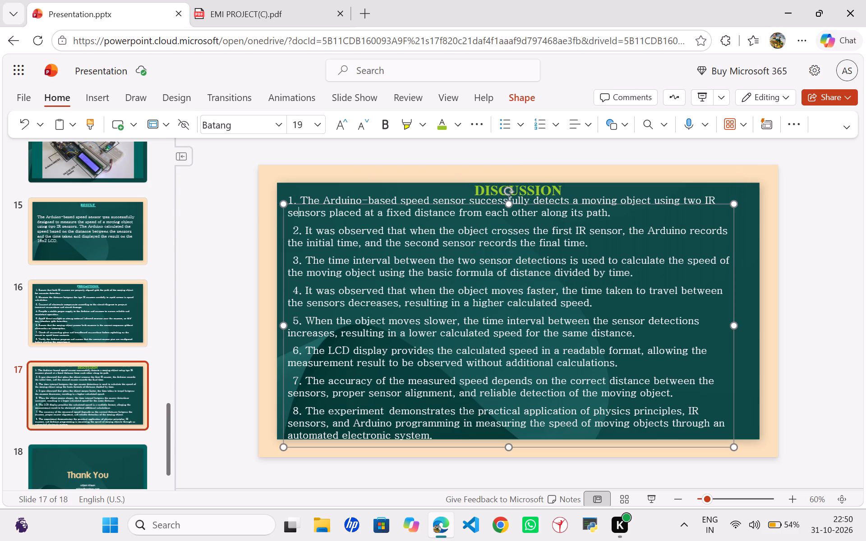
{"action": "left_click", "coordinate": [290, 197]}
{"action": "key", "text": "ctrl+shift+Down"}
{"action": "key", "text": "ctrl+shift+Down"}
{"action": "key", "text": "ctrl+shift+Down"}
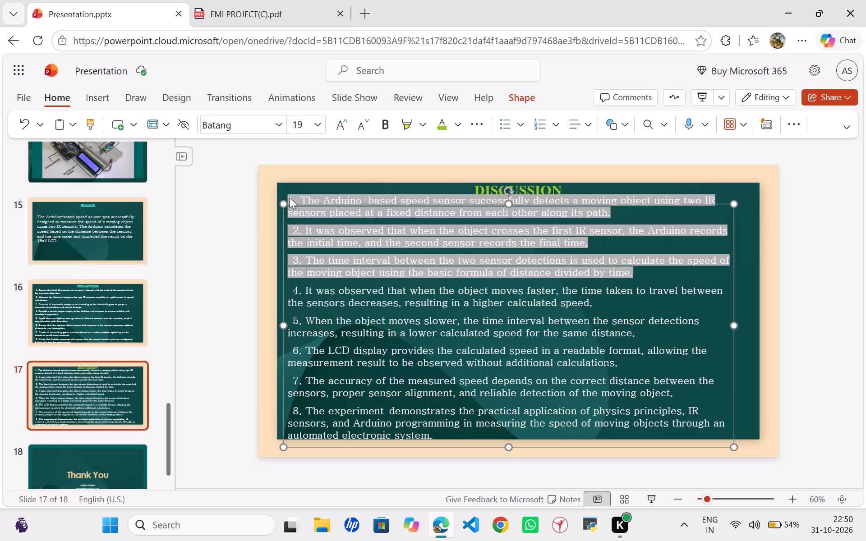
{"action": "key", "text": "ctrl+shift+Down"}
{"action": "key", "text": "ctrl+shift+Down"}
{"action": "key", "text": "ctrl+shift+Down"}
{"action": "key", "text": "ctrl+shift+Down"}
{"action": "key", "text": "ctrl+shift+Down"}
{"action": "key", "text": "ctrl+shift+Down"}
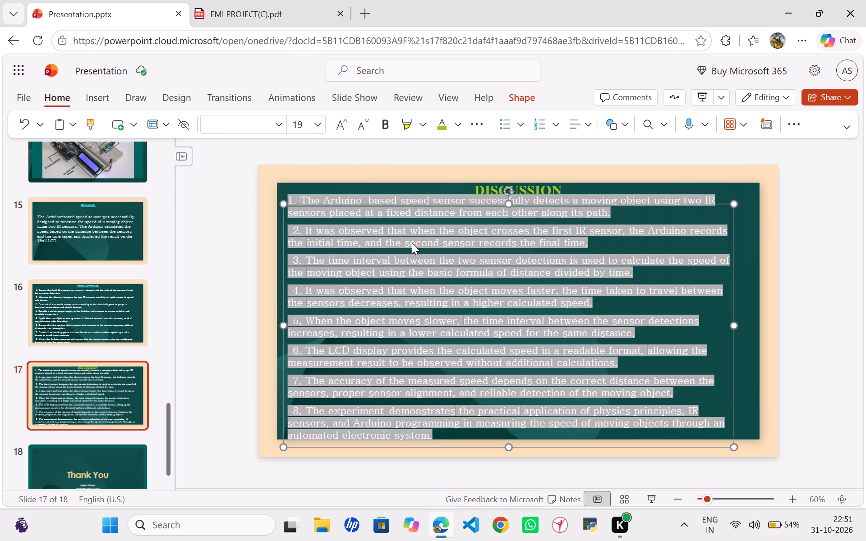
{"action": "right_click", "coordinate": [393, 270]}
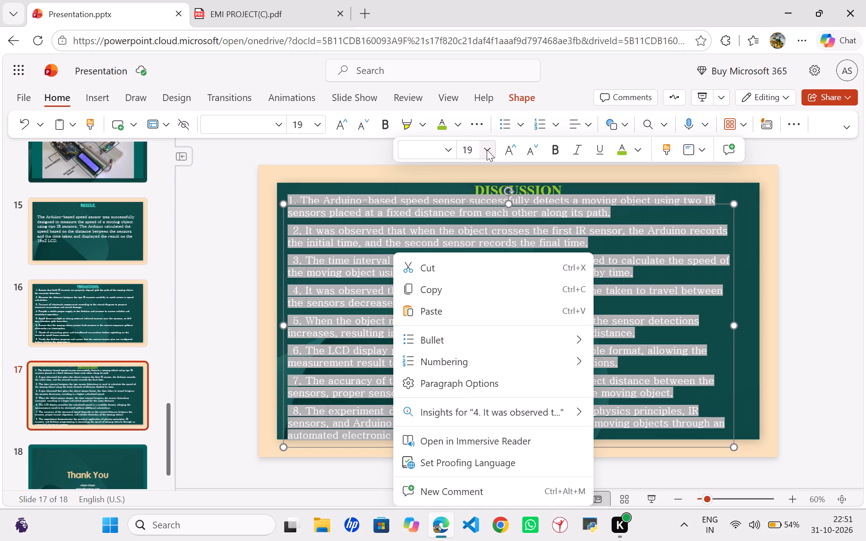
{"action": "left_click", "coordinate": [474, 148]}
{"action": "key", "text": "BackSpace"}
{"action": "type", "text": "18"}
{"action": "key", "text": "Return"}
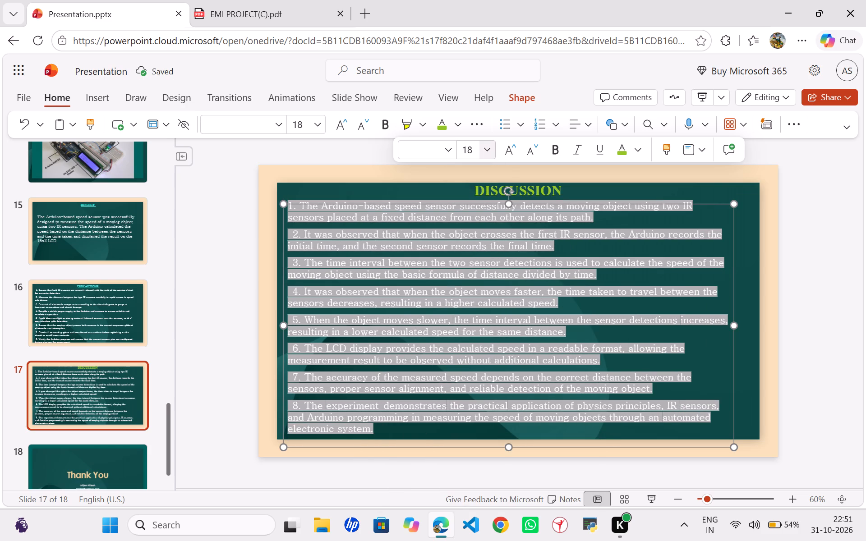
{"action": "left_click", "coordinate": [212, 236]}
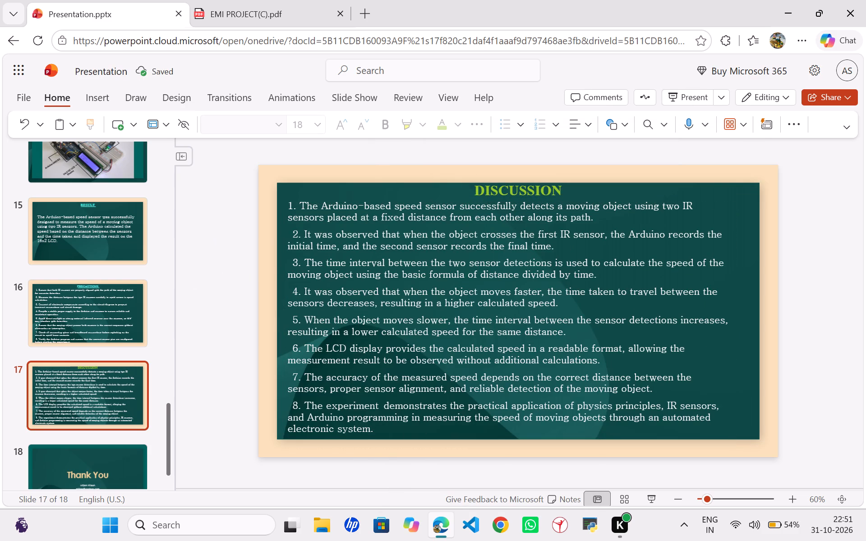
Shift the discussion text box slightly to the right so that it lines up with the DISCUSSION heading's box.
{"action": "left_click", "coordinate": [478, 192]}
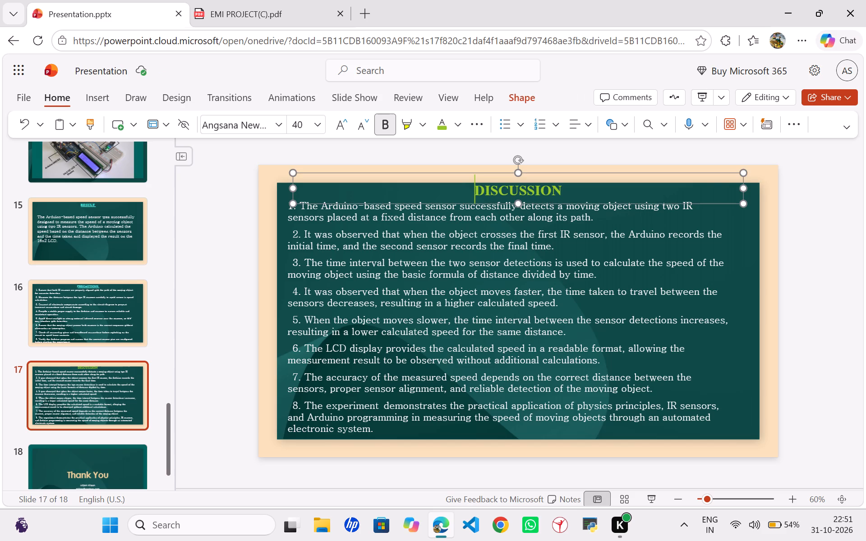
{"action": "left_click", "coordinate": [344, 273]}
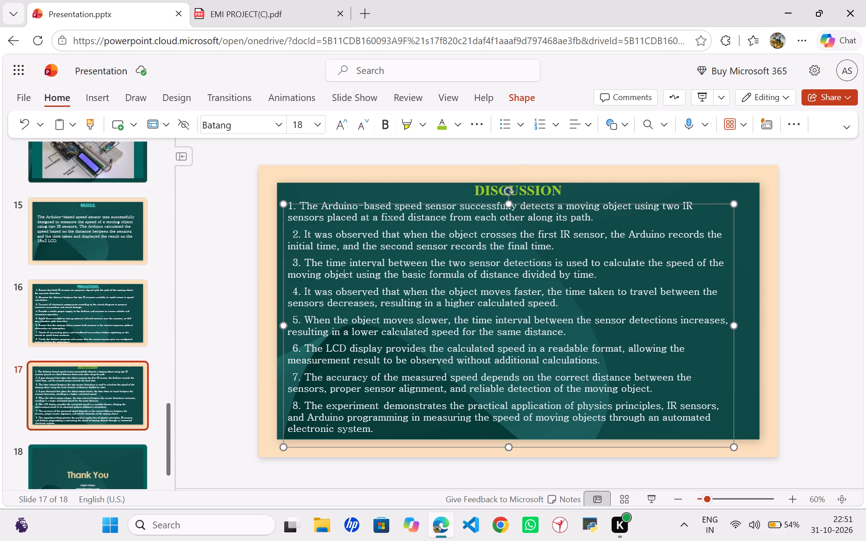
{"action": "left_click_drag", "start_coordinate": [452, 202], "coordinate": [461, 203]}
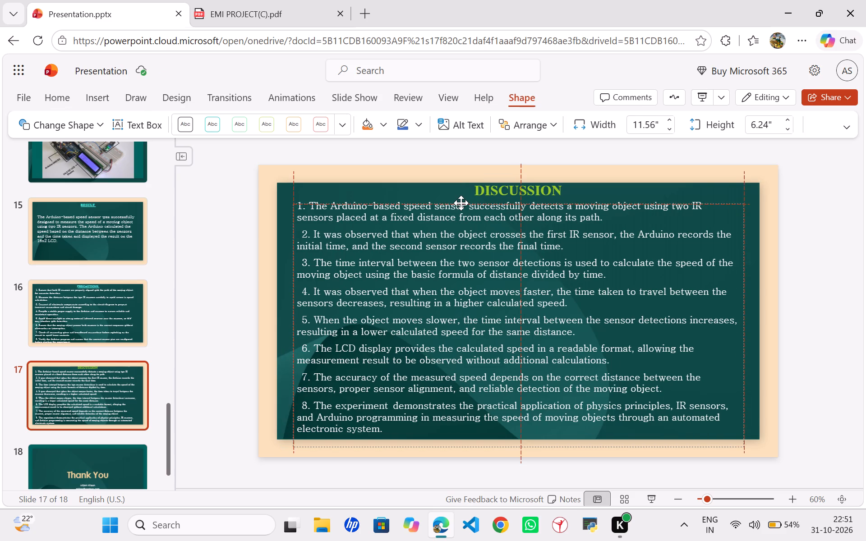
{"action": "left_click_drag", "start_coordinate": [461, 203], "coordinate": [461, 203]}
{"action": "left_click", "coordinate": [286, 235]}
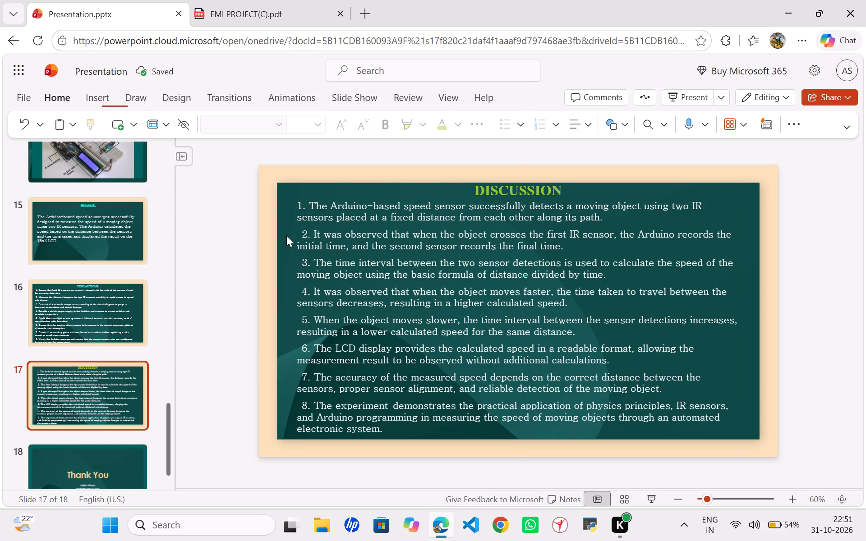
Insert a space before discussion point 1 so that its number lines up with the other points.
{"action": "left_click", "coordinate": [299, 210]}
{"action": "key", "text": "space"}
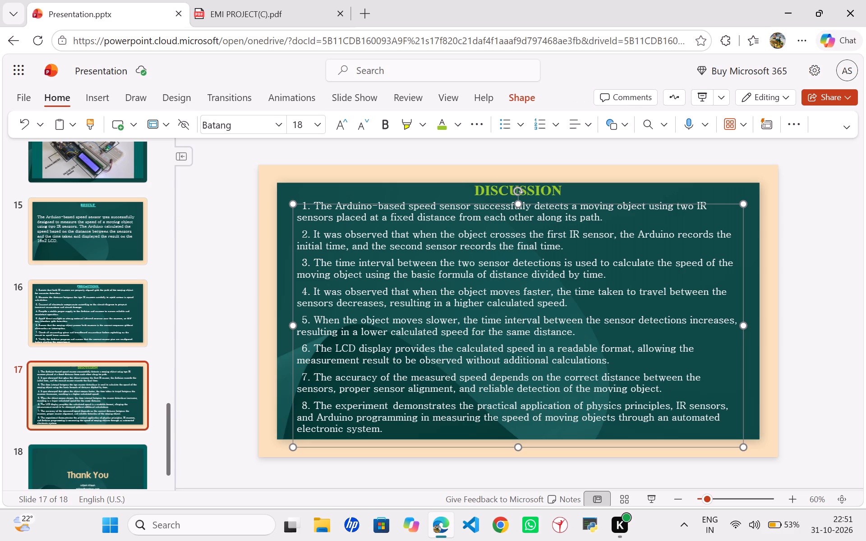
{"action": "left_click", "coordinate": [206, 325]}
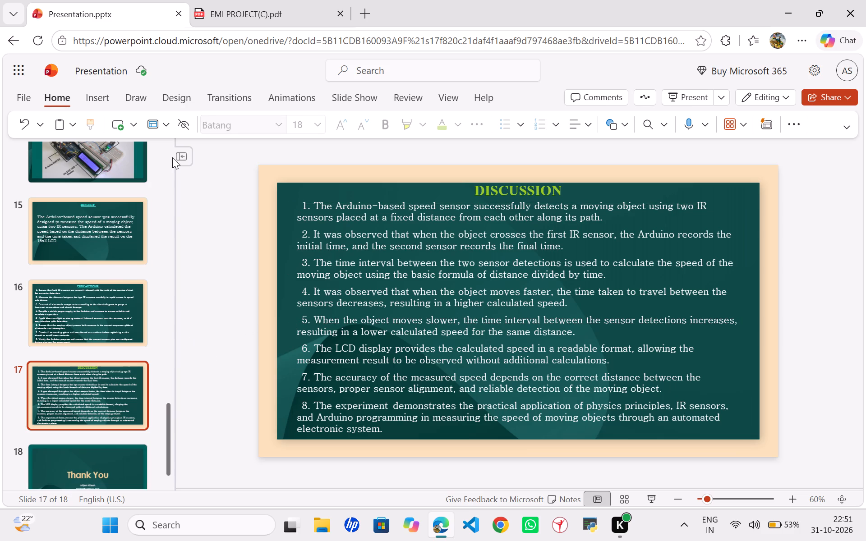
Add a new slide with the Section Title layout after the Discussion slide.
{"action": "left_click", "coordinate": [136, 123]}
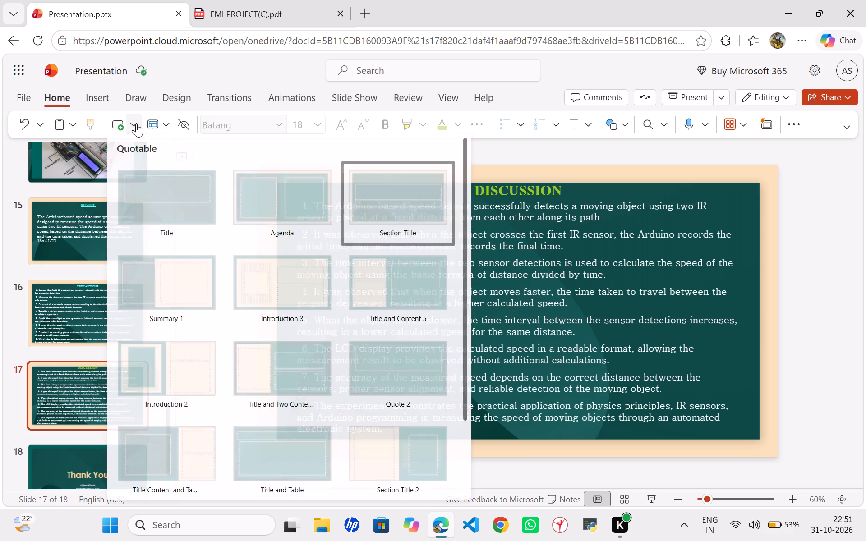
{"action": "left_click", "coordinate": [369, 188]}
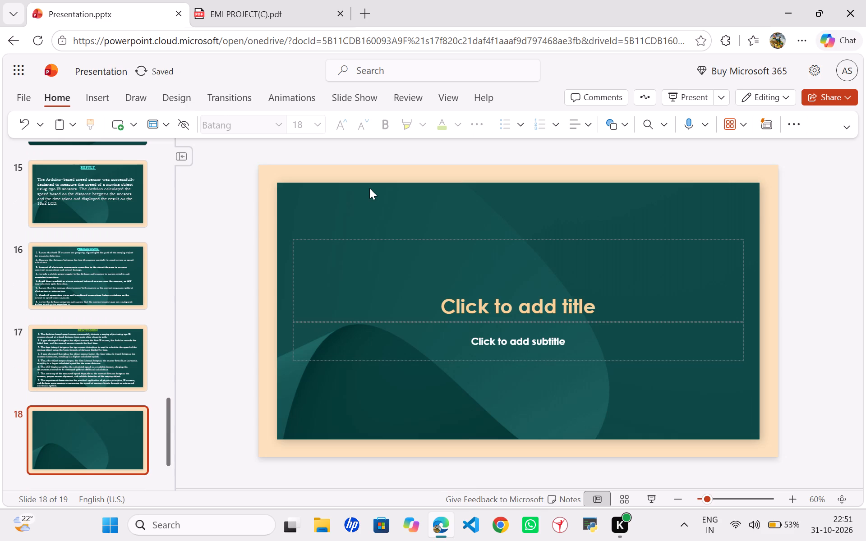
Move the subtitle placeholder on new slide 18 slightly down and to the left.
{"action": "left_click", "coordinate": [481, 300]}
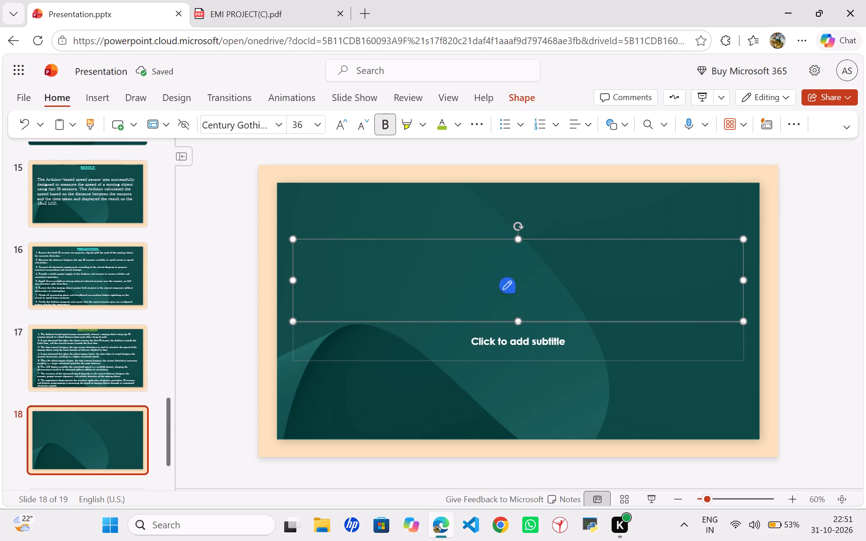
{"action": "left_click_drag", "start_coordinate": [520, 321], "coordinate": [509, 335]}
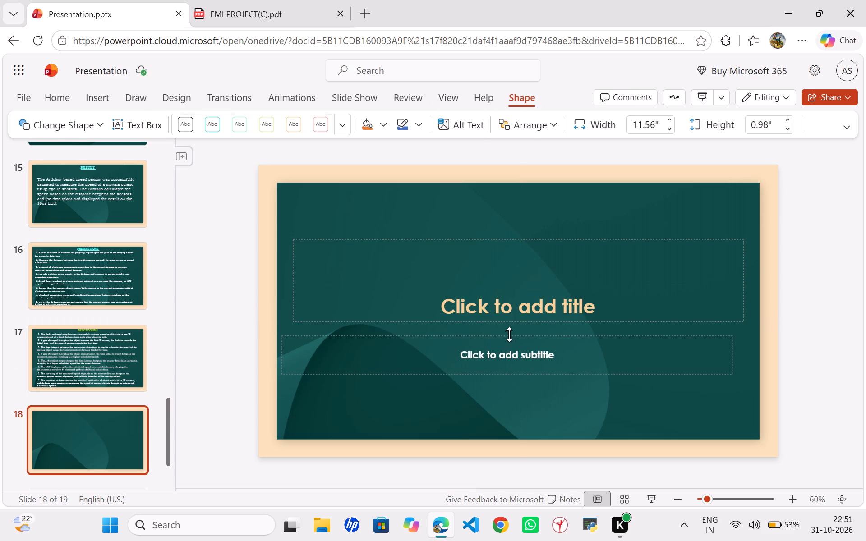
Move slide 18's title placeholder to the top of the dark area and reduce its height to about 0.81".
{"action": "left_click", "coordinate": [506, 297]}
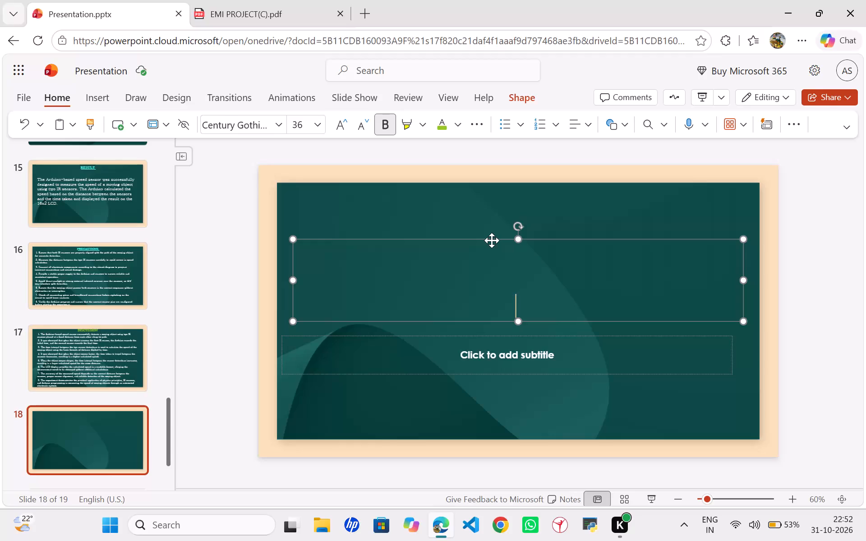
{"action": "left_click_drag", "start_coordinate": [492, 240], "coordinate": [492, 199]}
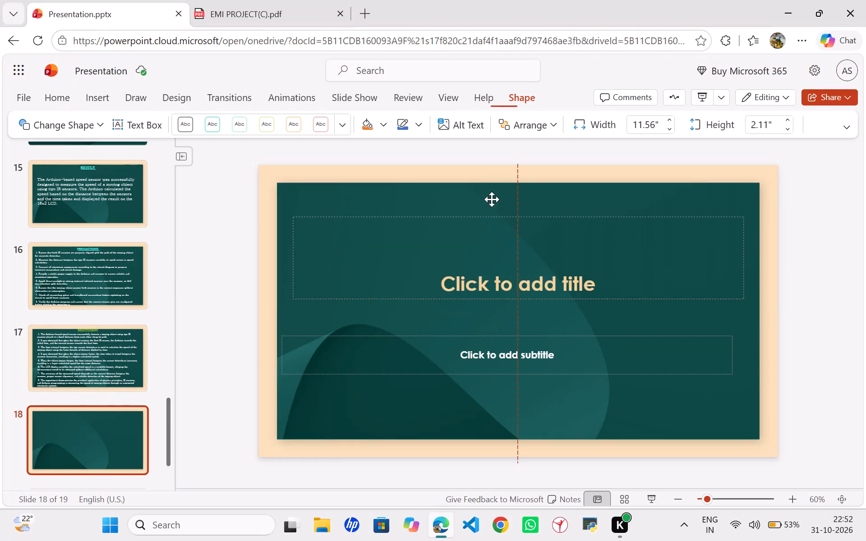
{"action": "left_click_drag", "start_coordinate": [492, 199], "coordinate": [486, 185]}
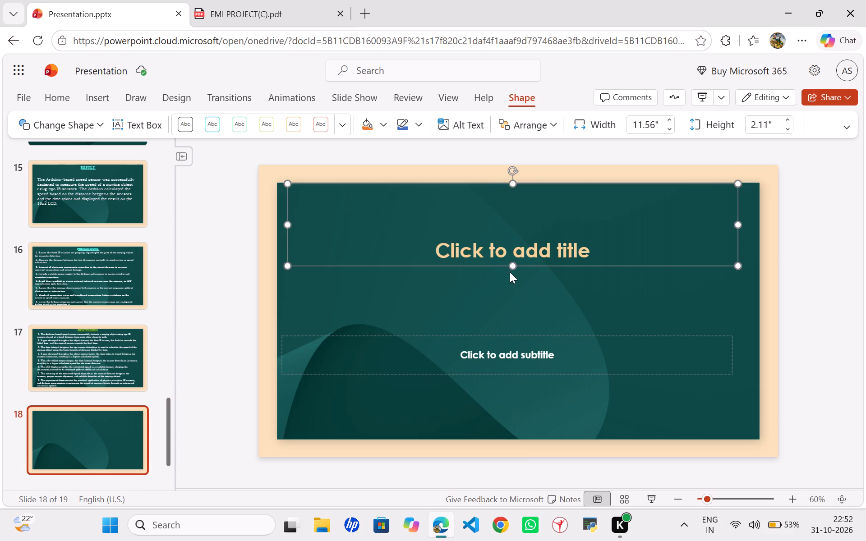
{"action": "left_click_drag", "start_coordinate": [514, 268], "coordinate": [512, 217]}
{"action": "left_click", "coordinate": [512, 217]}
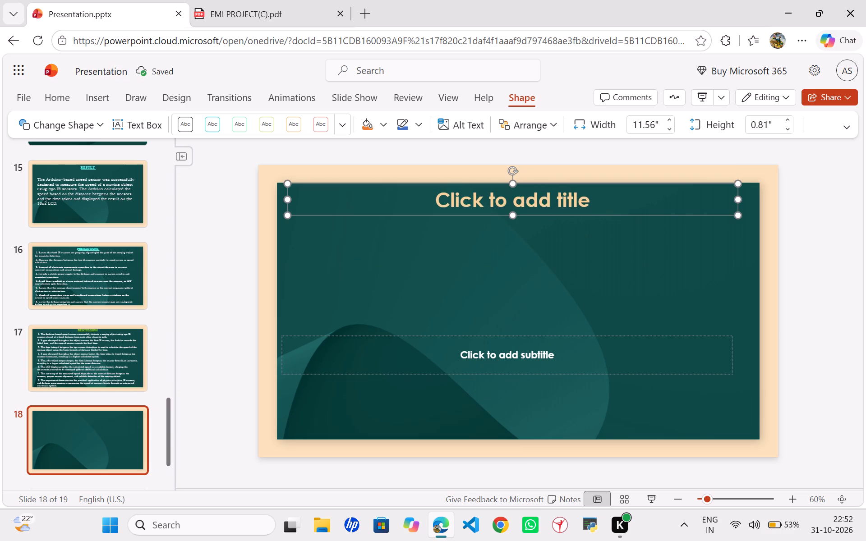
Copy the BIBLIOGRAPHY heading from the EMI PROJECT(C) PDF into slide 18's title placeholder.
{"action": "left_click", "coordinate": [510, 197]}
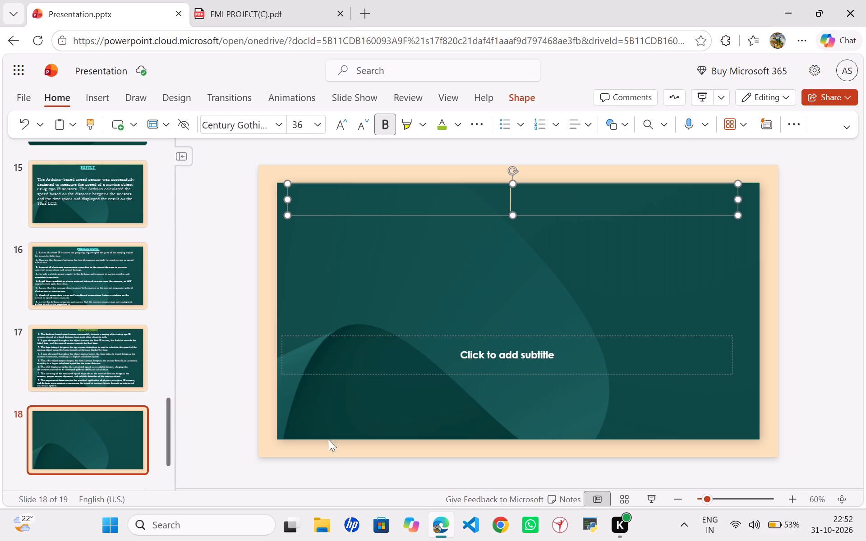
{"action": "left_click", "coordinate": [313, 0]}
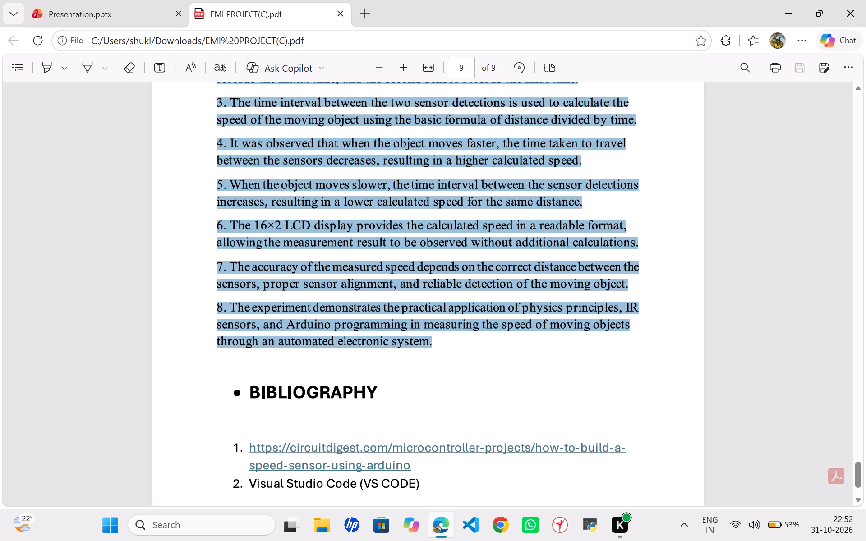
{"action": "left_click_drag", "start_coordinate": [249, 388], "coordinate": [375, 394]}
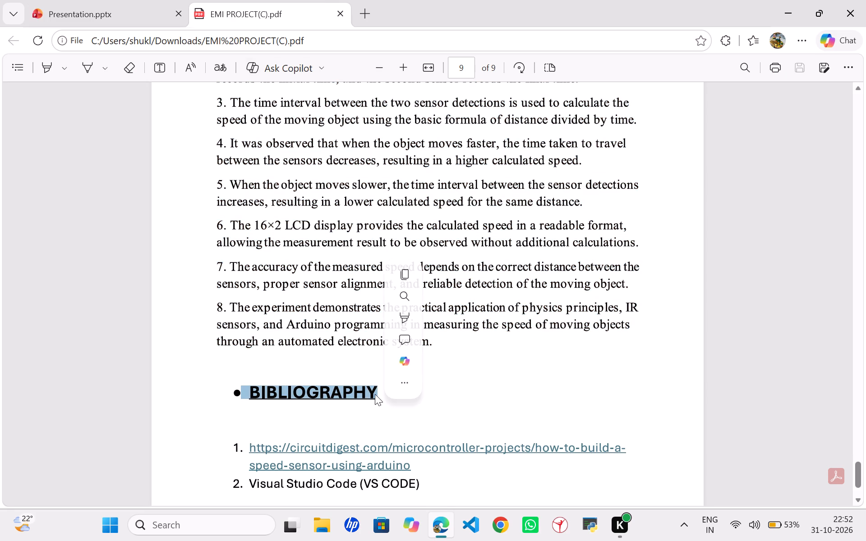
{"action": "key", "text": "ctrl+c"}
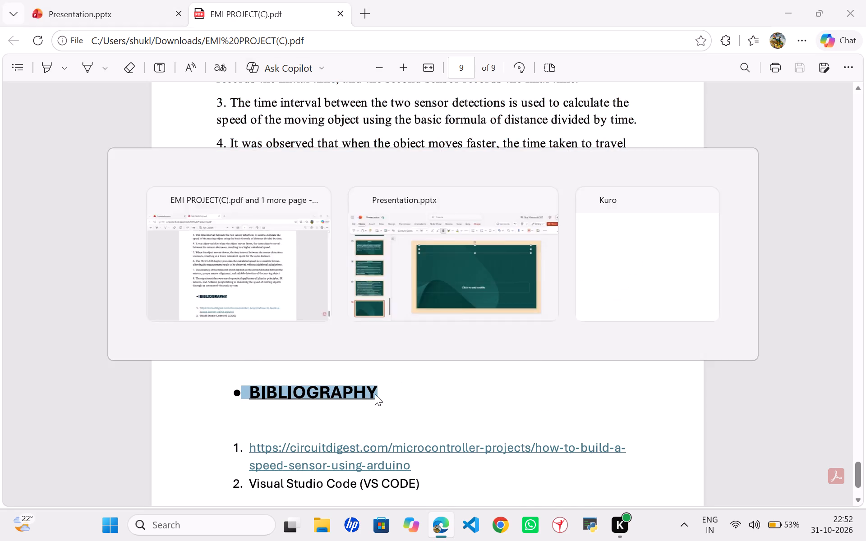
{"action": "key", "text": "ctrl+v"}
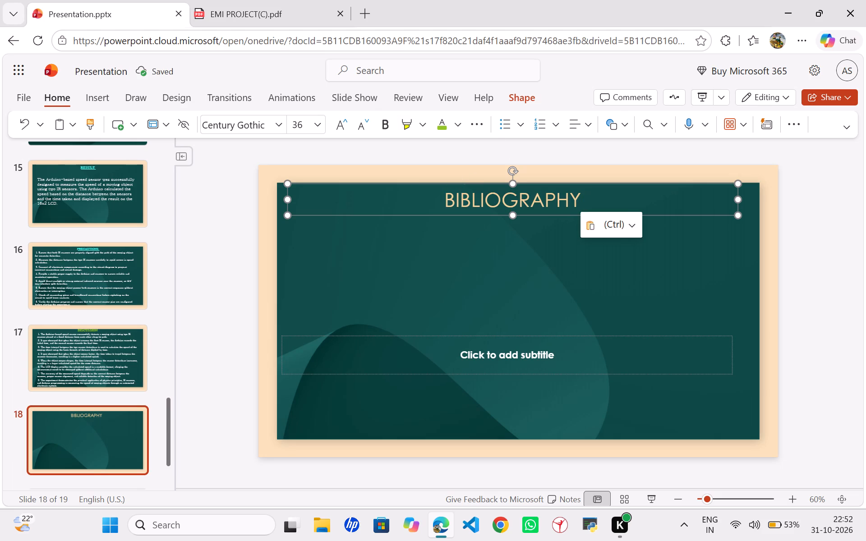
Format slide 18's BIBLIOGRAPHY title as bold Angsana New, size 44, in a light pink font colour.
{"action": "left_click_drag", "start_coordinate": [447, 202], "coordinate": [585, 200]}
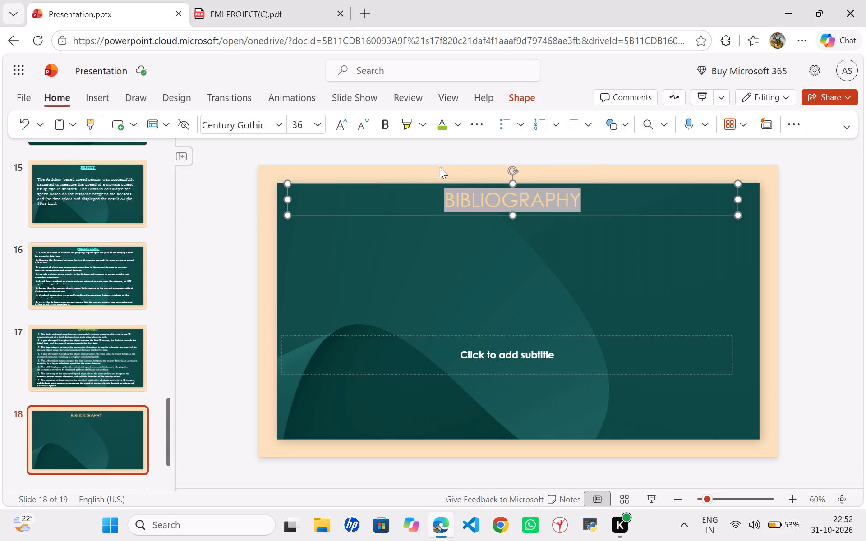
{"action": "left_click", "coordinate": [380, 123]}
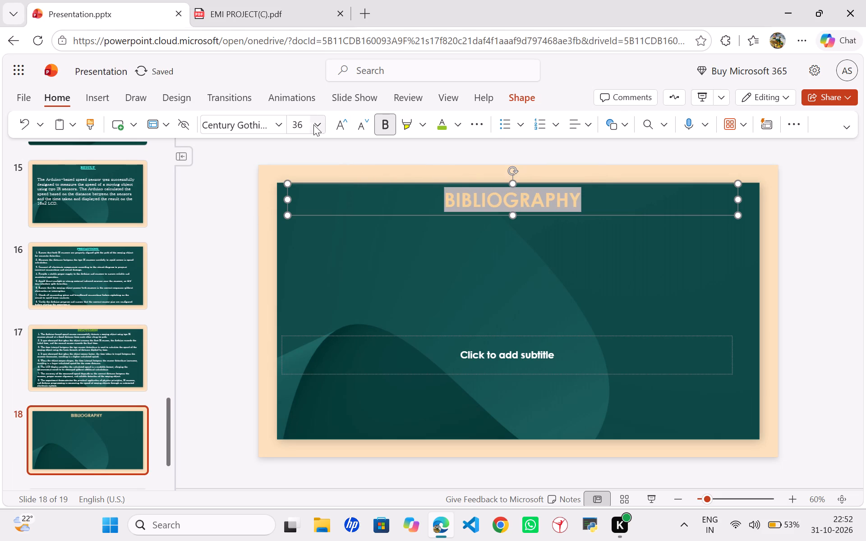
{"action": "left_click", "coordinate": [276, 120]}
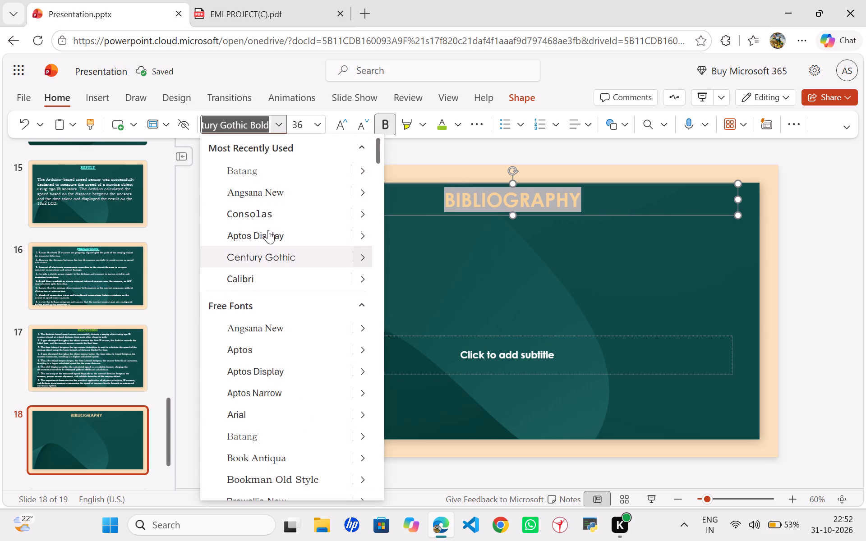
{"action": "left_click", "coordinate": [261, 189]}
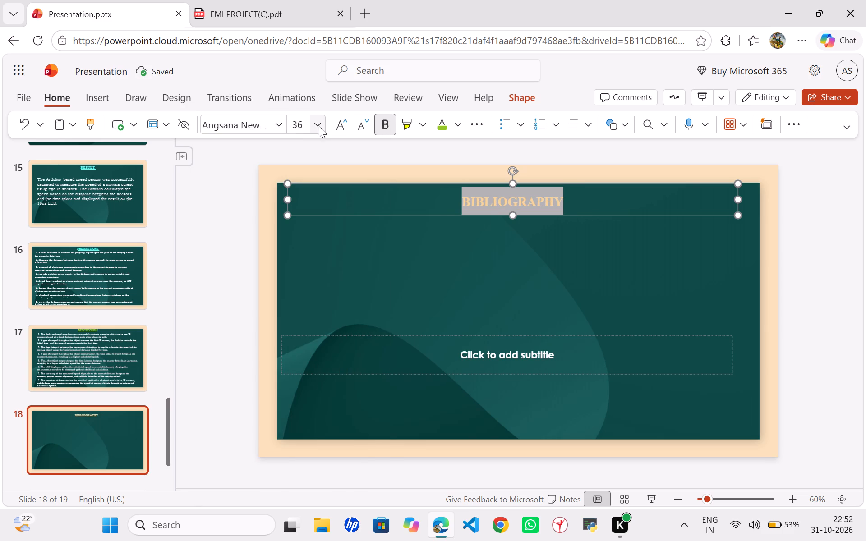
{"action": "left_click", "coordinate": [319, 126]}
{"action": "left_click", "coordinate": [309, 447]}
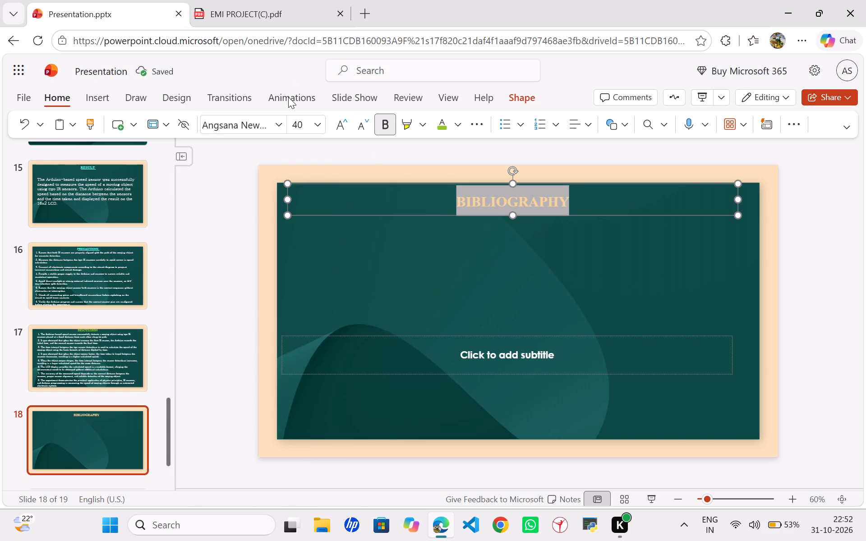
{"action": "left_click", "coordinate": [314, 130]}
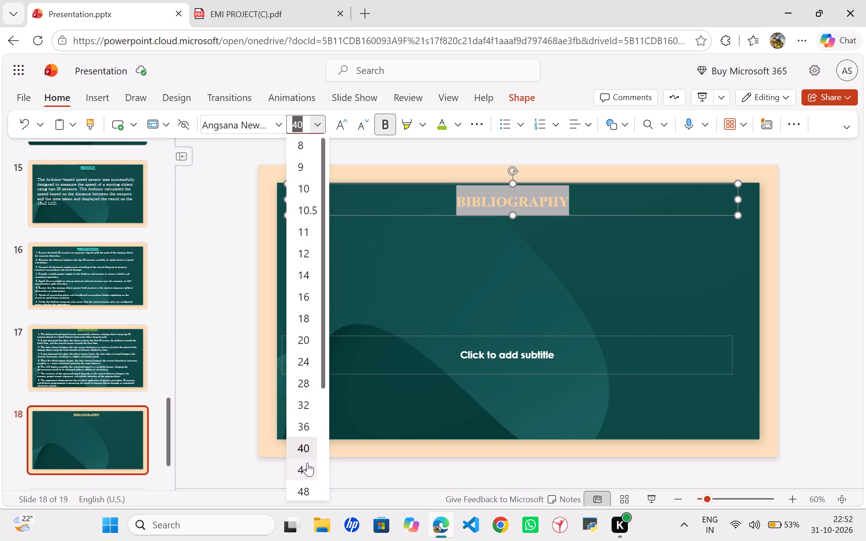
{"action": "left_click", "coordinate": [306, 466]}
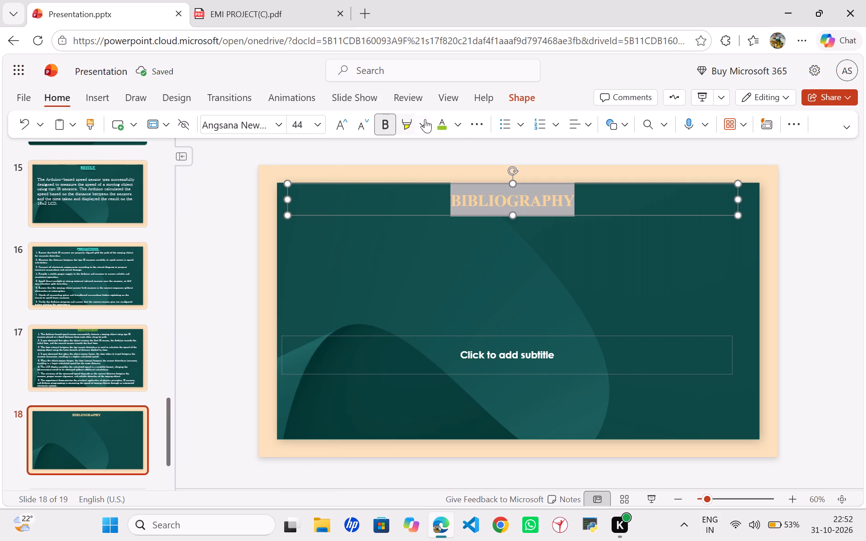
{"action": "left_click", "coordinate": [457, 124]}
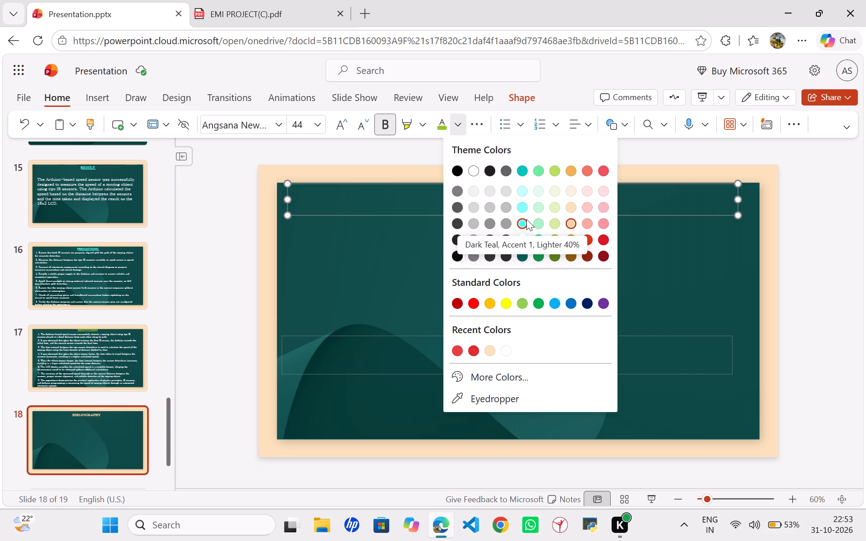
{"action": "left_click", "coordinate": [599, 222]}
{"action": "left_click", "coordinate": [524, 242]}
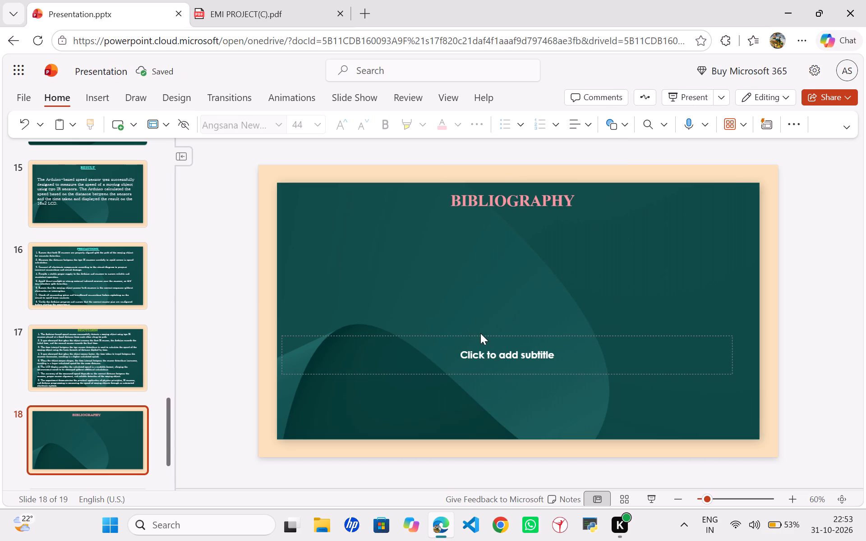
Move the subtitle placeholder up beneath the BIBLIOGRAPHY title and increase its height to about 2.11".
{"action": "left_click_drag", "start_coordinate": [482, 335], "coordinate": [484, 248]}
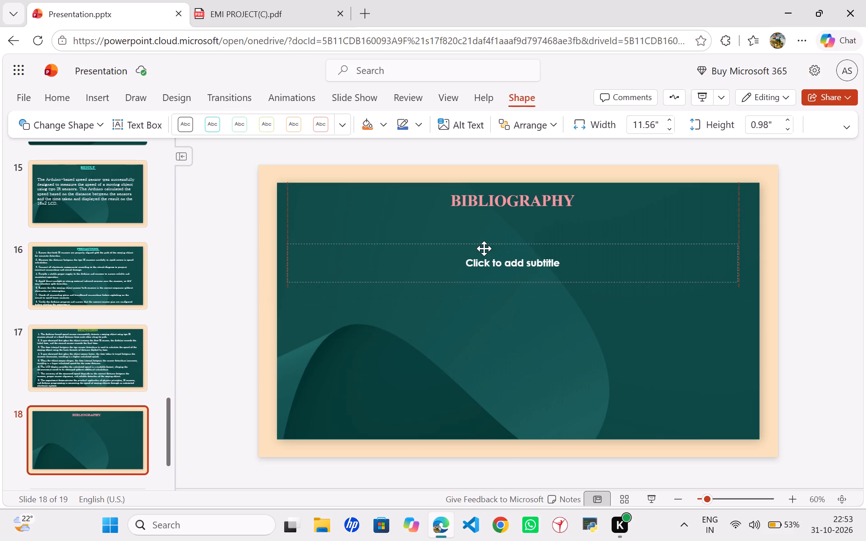
{"action": "left_click_drag", "start_coordinate": [484, 248], "coordinate": [486, 227]}
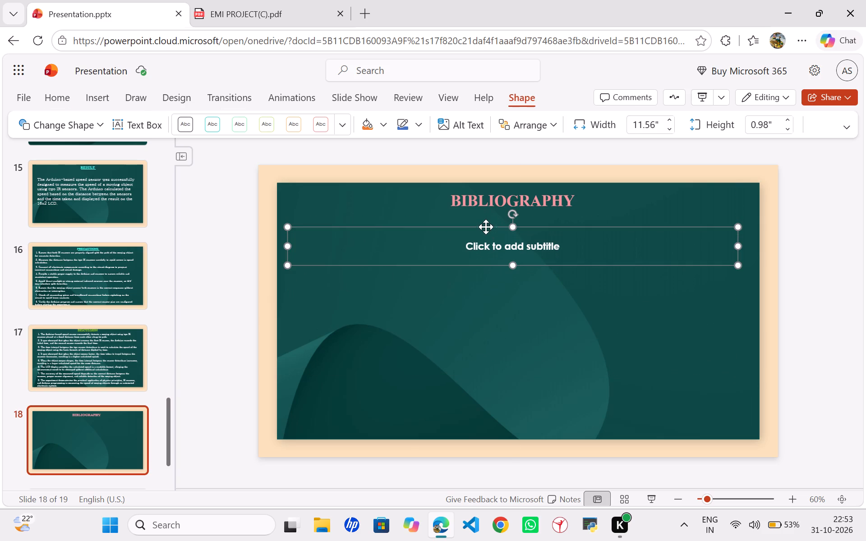
{"action": "left_click_drag", "start_coordinate": [510, 267], "coordinate": [511, 307]}
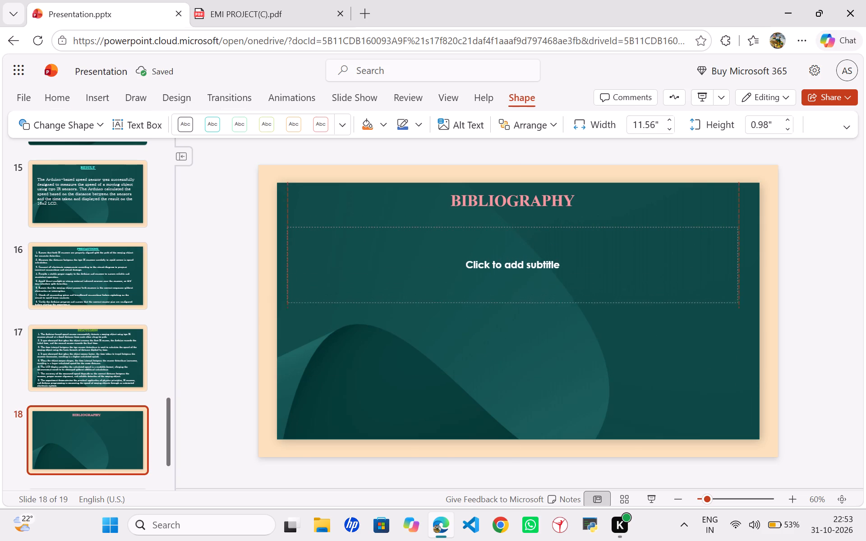
{"action": "left_click_drag", "start_coordinate": [511, 307], "coordinate": [511, 308]}
Copy both bibliography entries from the PDF into slide 18's subtitle placeholder as left-aligned text.
{"action": "key", "text": "alt+Tab"}
{"action": "scroll", "coordinate": [301, 392], "scroll_direction": "down", "scroll_amount": 2}
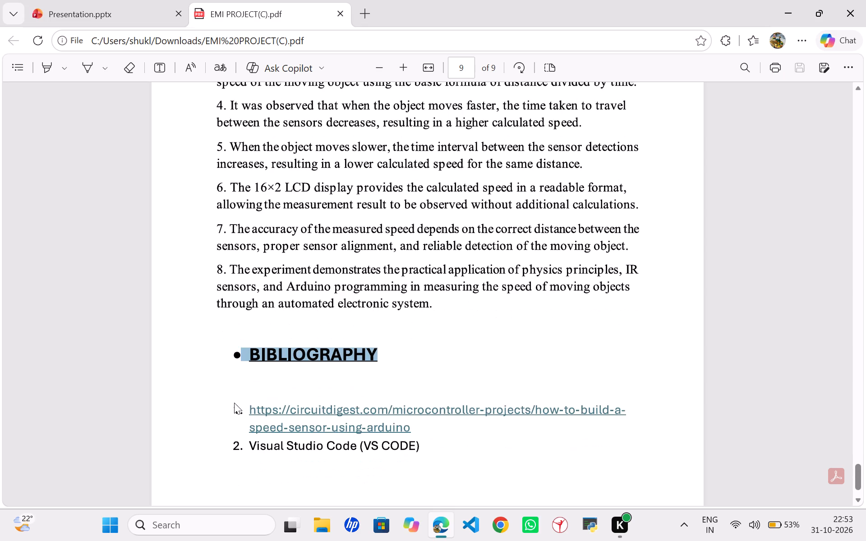
{"action": "left_click", "coordinate": [234, 403]}
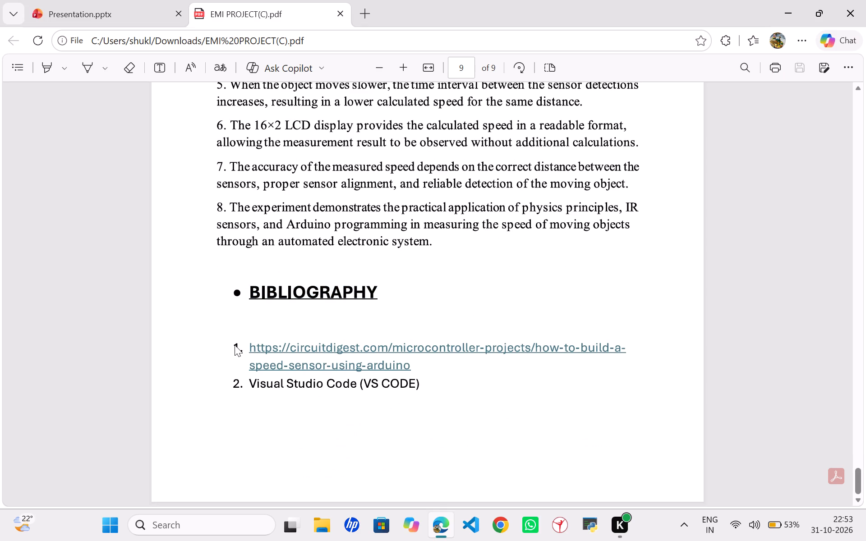
{"action": "left_click_drag", "start_coordinate": [235, 344], "coordinate": [416, 382]}
{"action": "left_click_drag", "start_coordinate": [416, 382], "coordinate": [420, 385]}
{"action": "left_click_drag", "start_coordinate": [420, 385], "coordinate": [230, 348]}
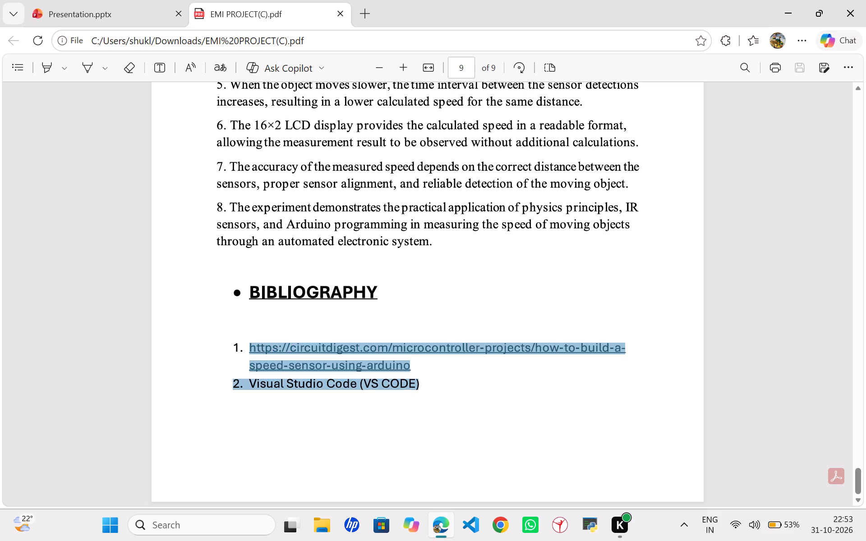
{"action": "left_click_drag", "start_coordinate": [230, 348], "coordinate": [228, 348]}
{"action": "key", "text": "ctrl+c"}
{"action": "key", "text": "alt+Tab"}
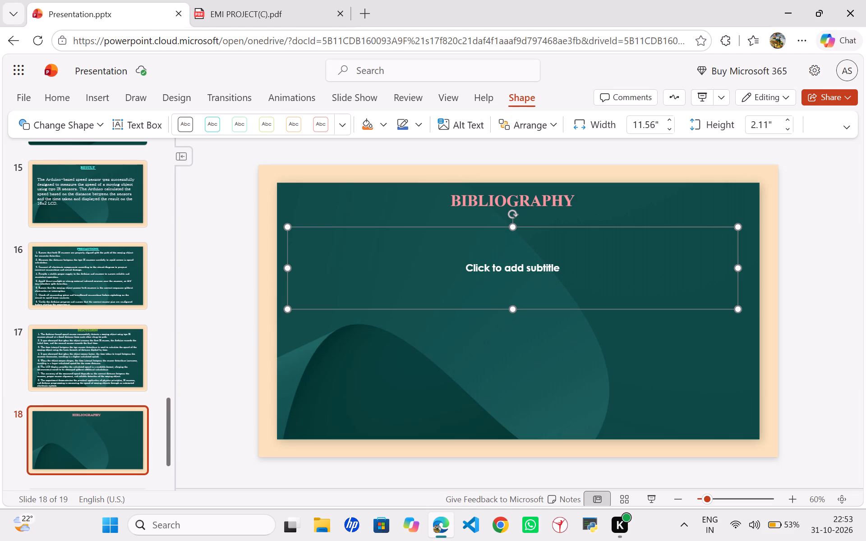
{"action": "left_click", "coordinate": [416, 252]}
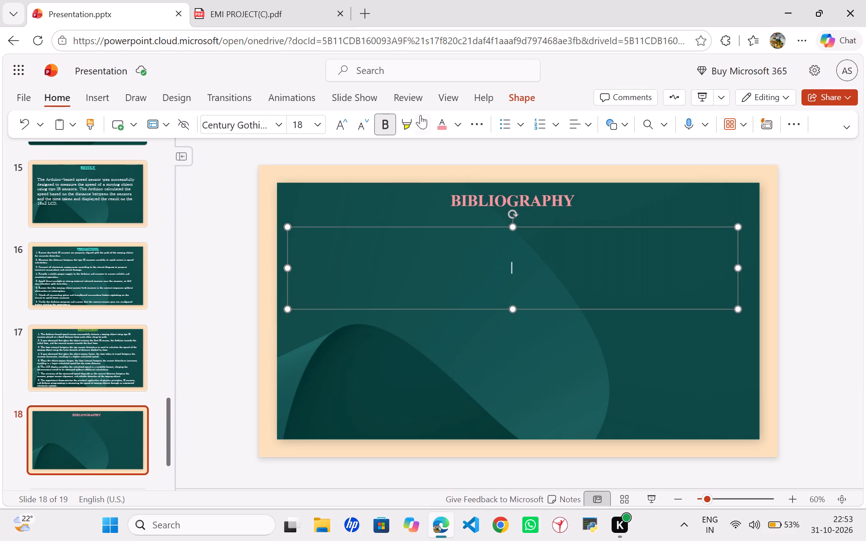
{"action": "left_click", "coordinate": [587, 118]}
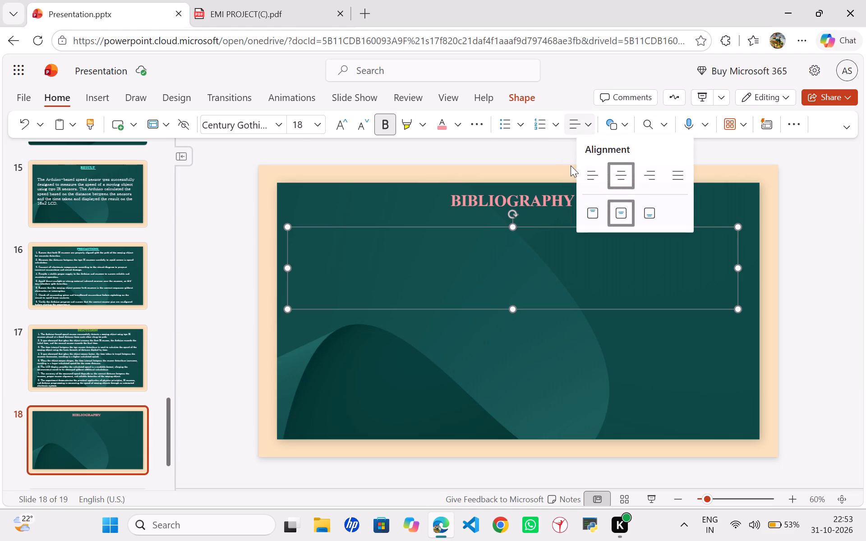
{"action": "left_click", "coordinate": [592, 187]}
{"action": "key", "text": "ctrl+v"}
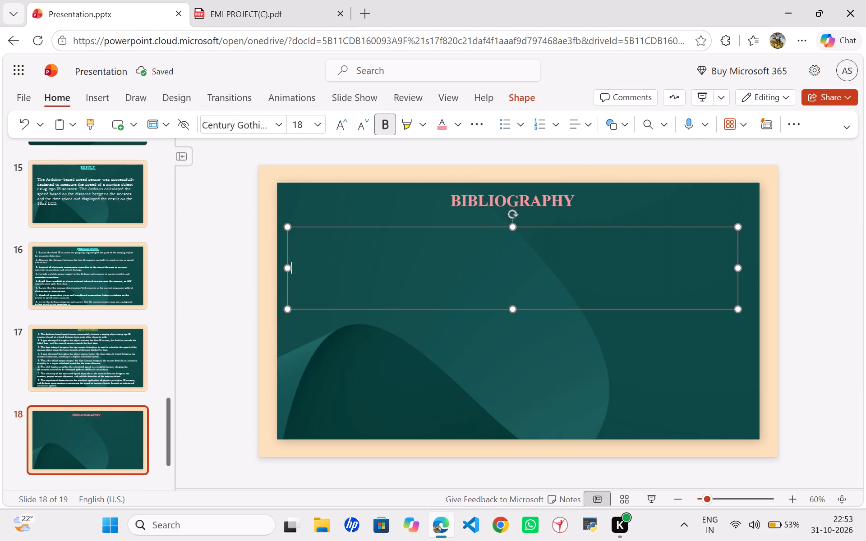
Turn the pasted text into a two-item numbered list, with Visual Studio Code (VS CODE) as item 2 and its duplicate number removed.
{"action": "left_click", "coordinate": [294, 261]}
{"action": "type", "text": "1."}
{"action": "key", "text": "space"}
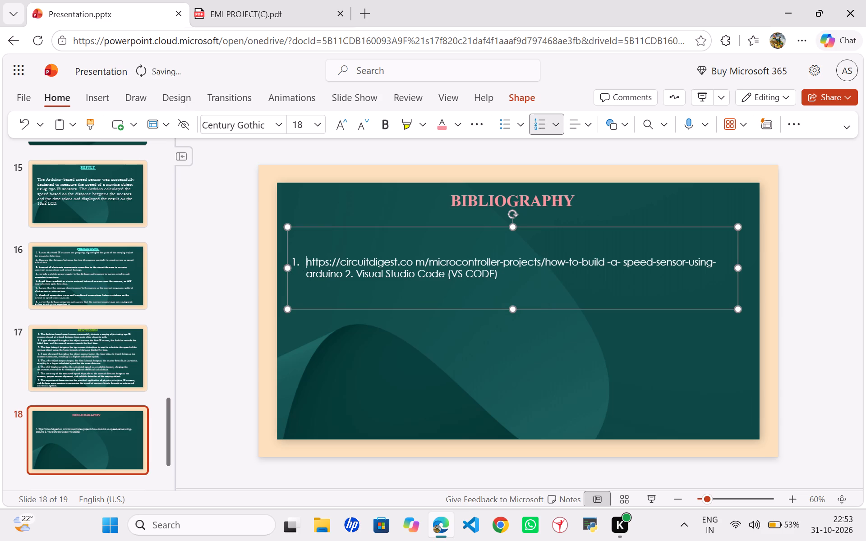
{"action": "left_click", "coordinate": [346, 277]}
{"action": "key", "text": "Left"}
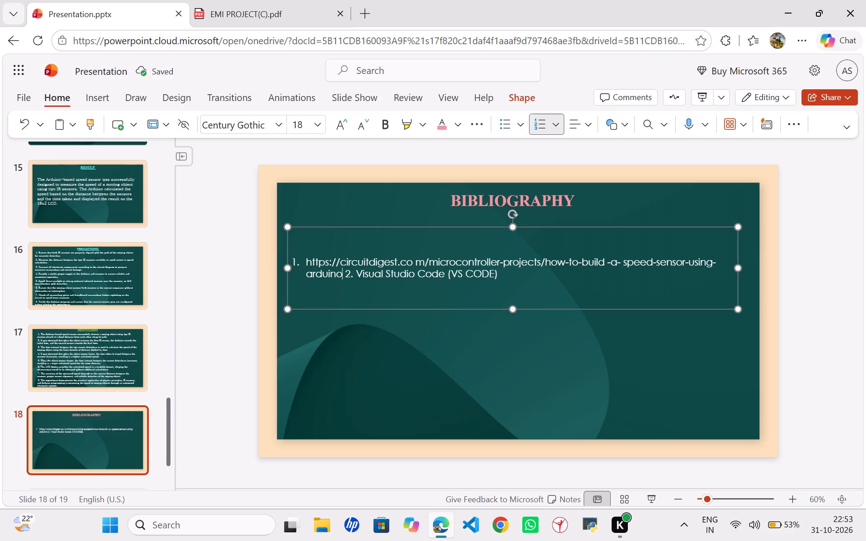
{"action": "key", "text": "Return"}
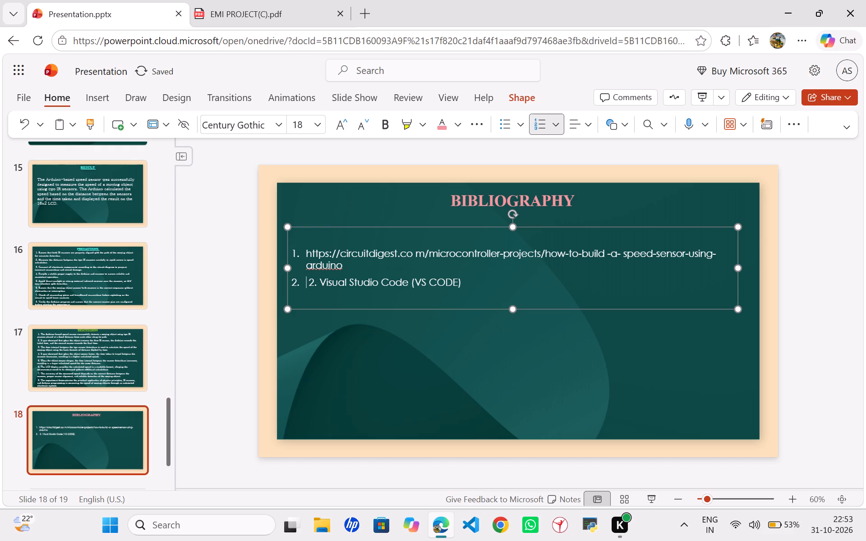
{"action": "left_click", "coordinate": [318, 284]}
{"action": "key", "text": "BackSpace"}
{"action": "key", "text": "BackSpace"}
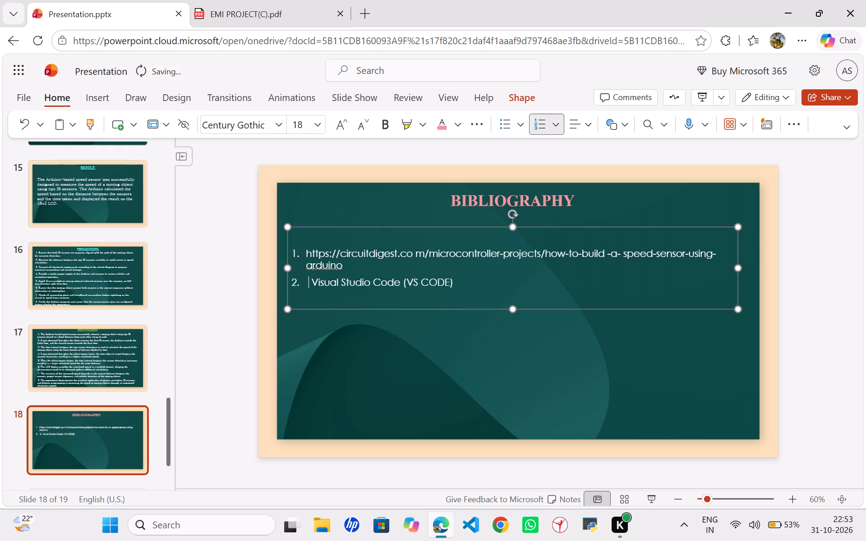
{"action": "key", "text": "BackSpace"}
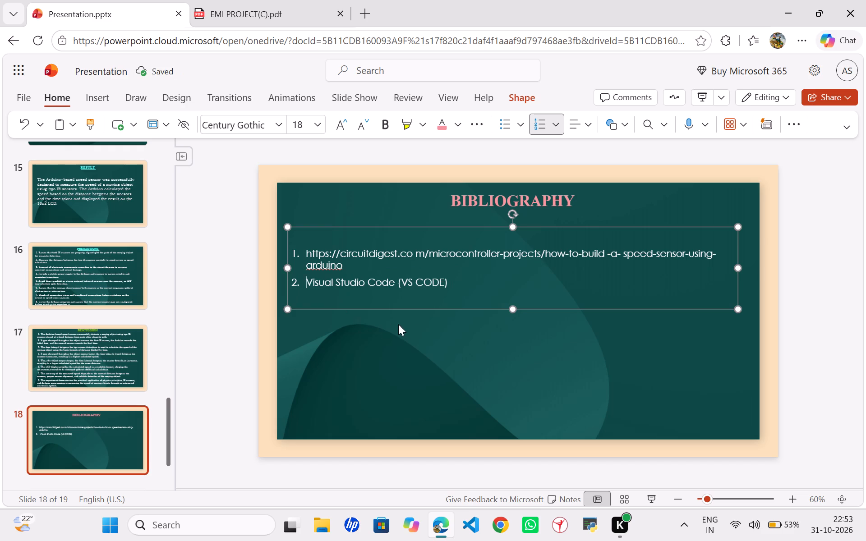
Set the font size of both bibliography entries to 28.
{"action": "left_click_drag", "start_coordinate": [291, 252], "coordinate": [408, 284]}
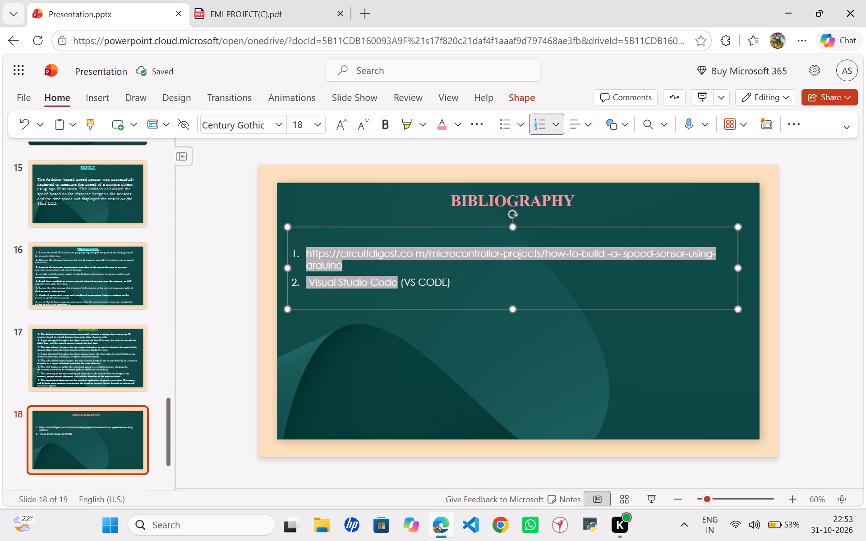
{"action": "left_click_drag", "start_coordinate": [408, 284], "coordinate": [305, 251]}
{"action": "left_click", "coordinate": [305, 251]}
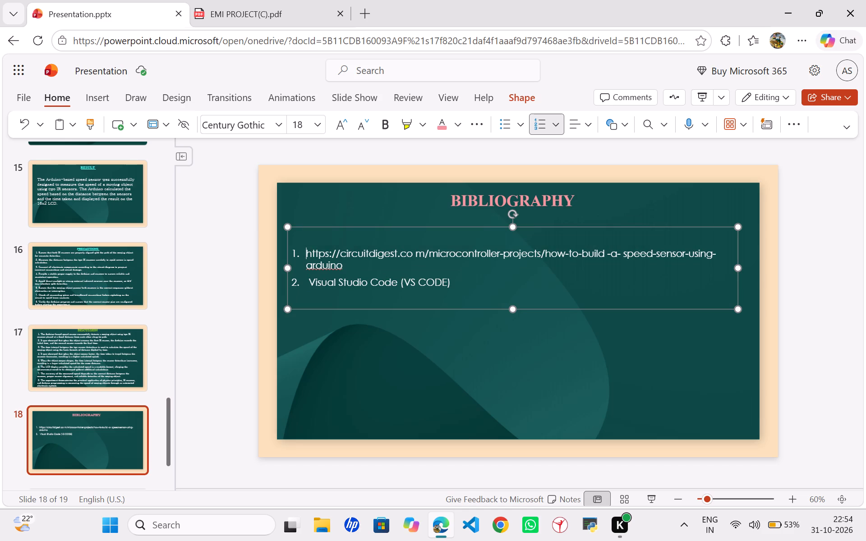
{"action": "left_click_drag", "start_coordinate": [305, 251], "coordinate": [473, 288]}
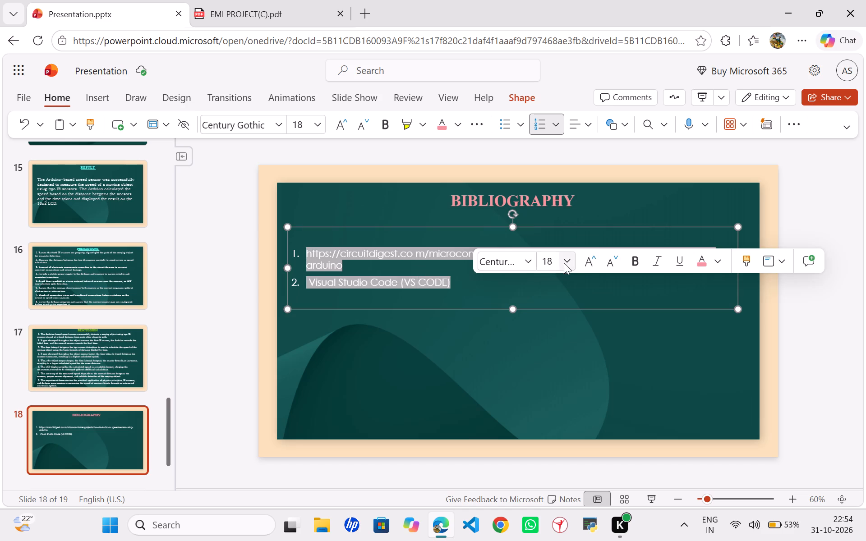
{"action": "left_click", "coordinate": [567, 264]}
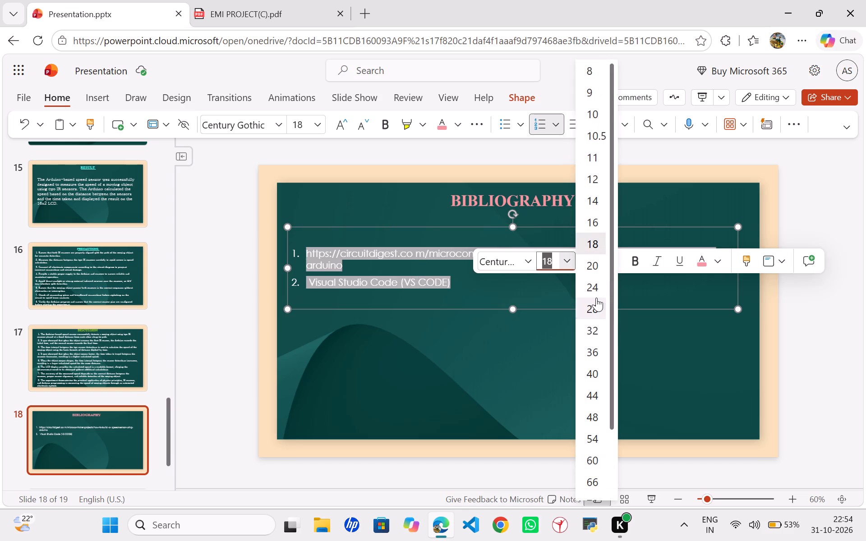
{"action": "left_click", "coordinate": [596, 298]}
Change the font of both bibliography entries on slide 18 to Batang.
{"action": "left_click", "coordinate": [530, 259]}
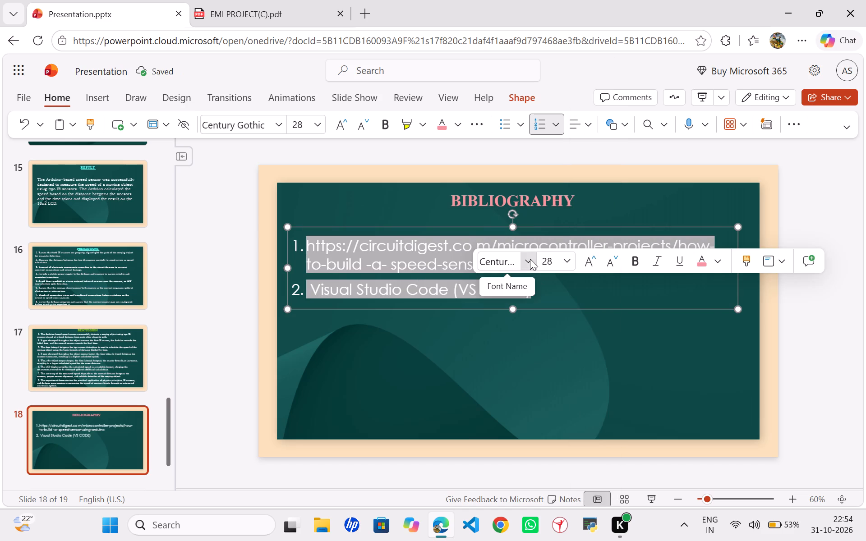
{"action": "left_click", "coordinate": [587, 116]}
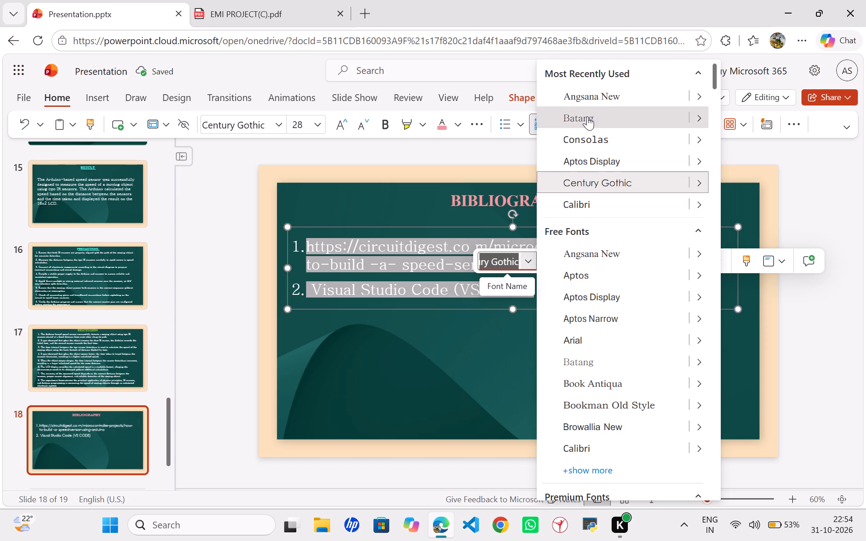
{"action": "left_click", "coordinate": [421, 352]}
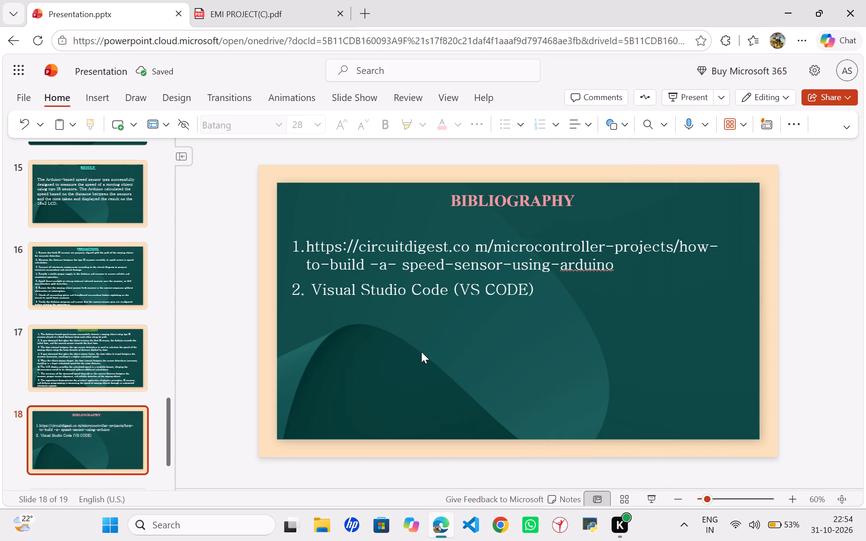
Delete the sample contact details from Thank You slide 19 and cut the emptied text placeholder beneath the title.
{"action": "scroll", "coordinate": [117, 349], "scroll_direction": "down", "scroll_amount": 1}
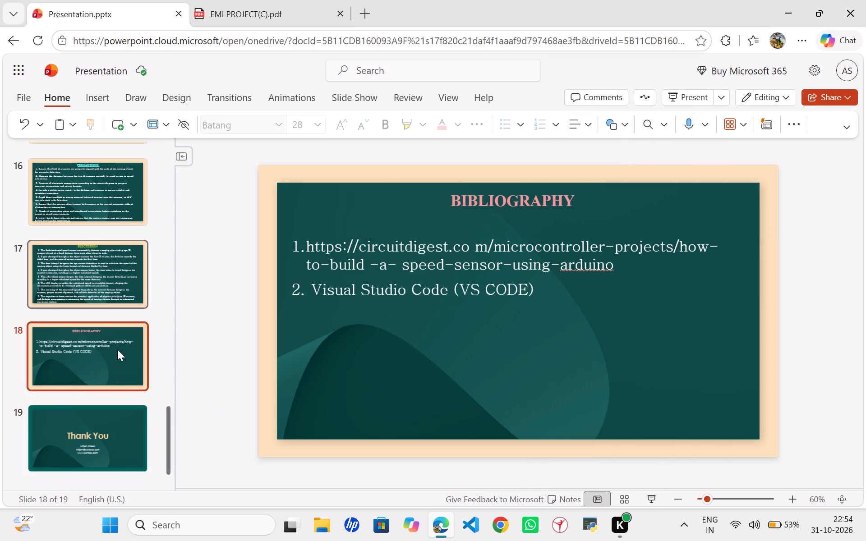
{"action": "scroll", "coordinate": [117, 349], "scroll_direction": "down", "scroll_amount": 1}
{"action": "left_click", "coordinate": [94, 421]}
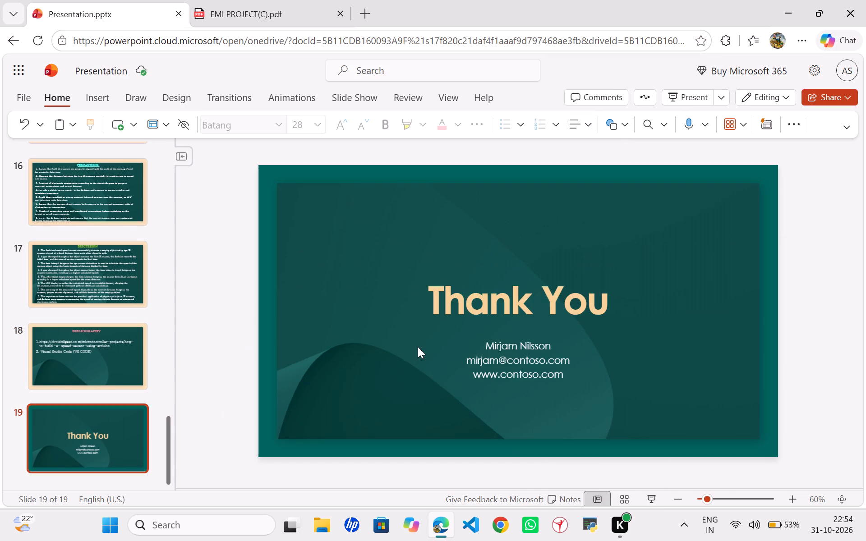
{"action": "left_click_drag", "start_coordinate": [484, 344], "coordinate": [567, 387]}
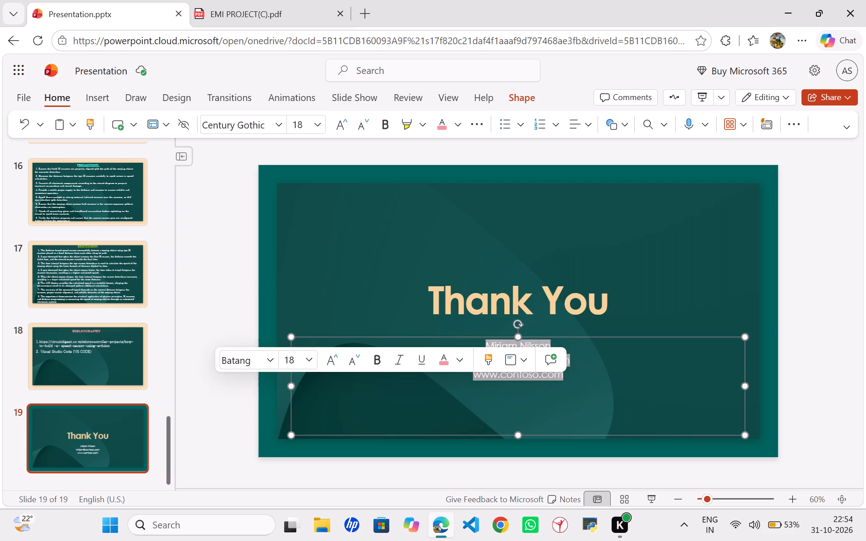
{"action": "key", "text": "BackSpace"}
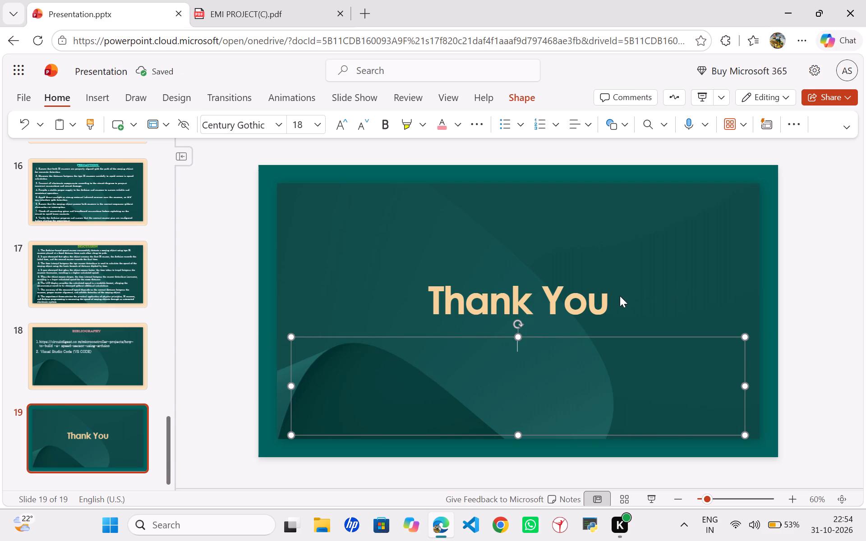
{"action": "left_click", "coordinate": [619, 295]}
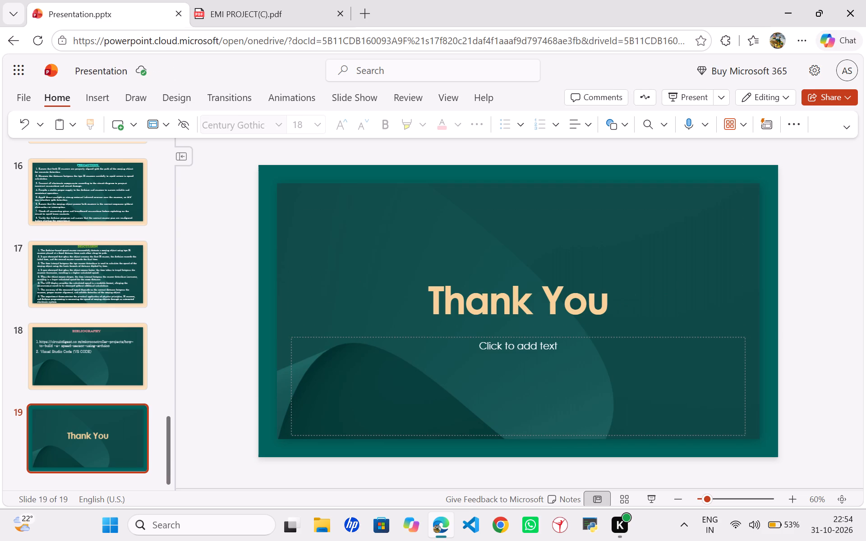
{"action": "right_click", "coordinate": [464, 343]}
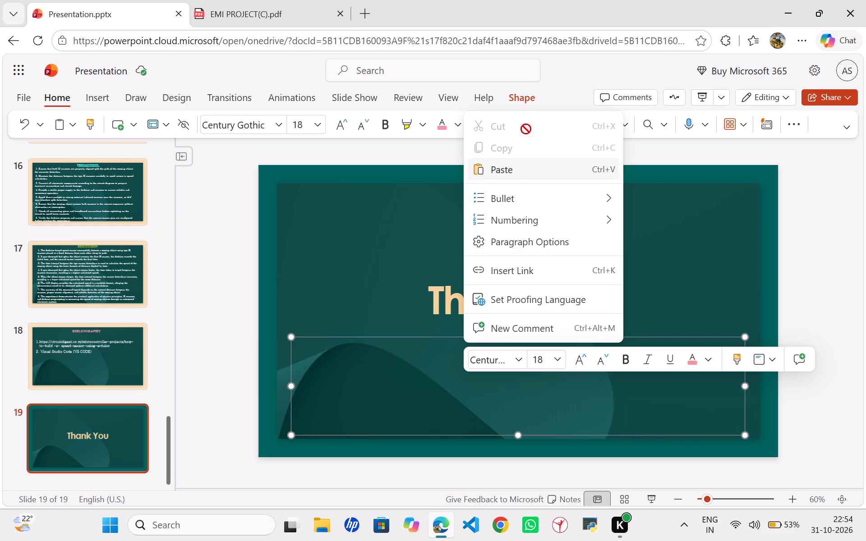
{"action": "left_click", "coordinate": [372, 417]}
{"action": "right_click", "coordinate": [437, 371]}
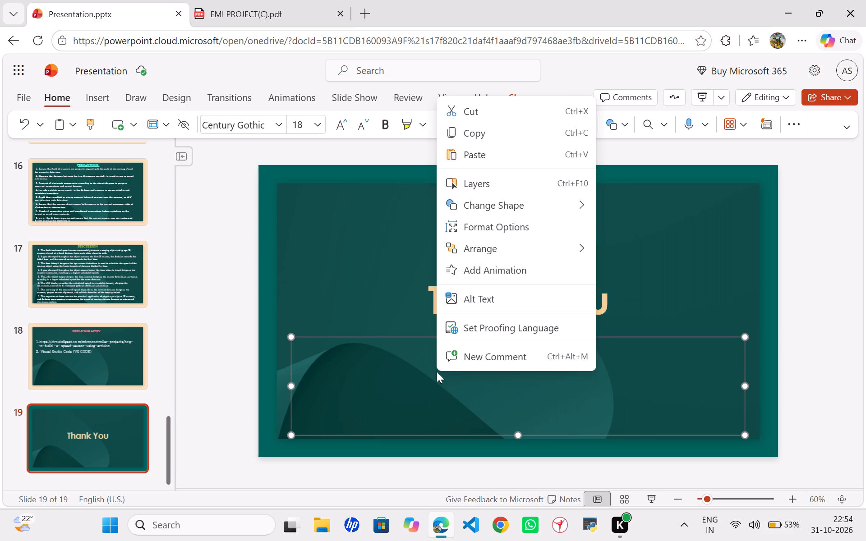
{"action": "left_click", "coordinate": [482, 113]}
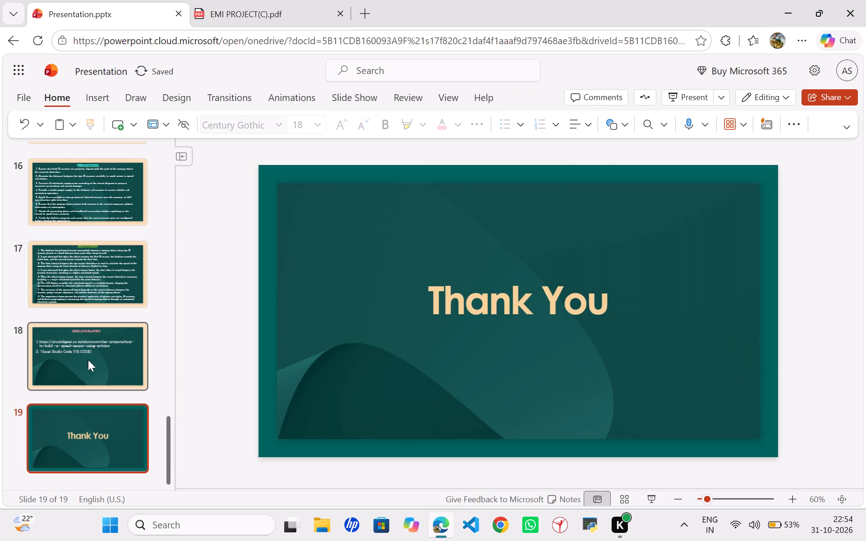
Open the stock images library to choose a background picture for title slide 1.
{"action": "scroll", "coordinate": [92, 249], "scroll_direction": "up", "scroll_amount": 14}
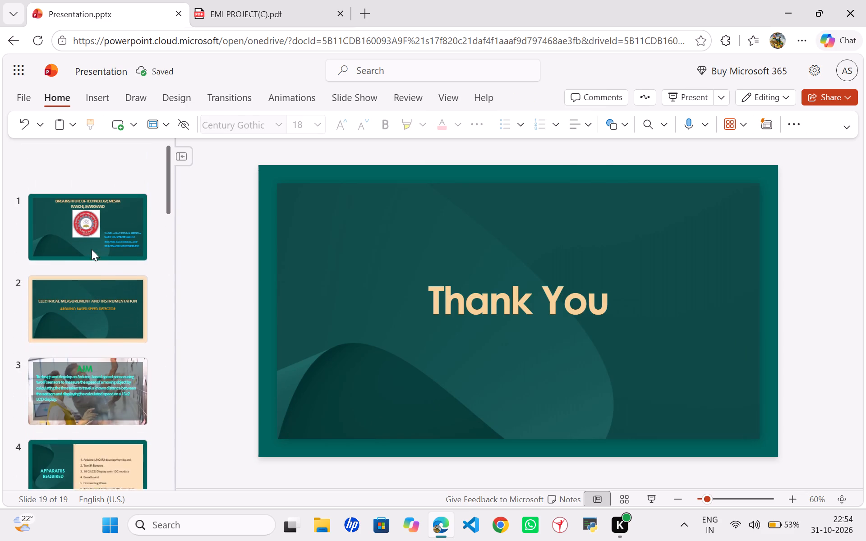
{"action": "left_click", "coordinate": [103, 197]}
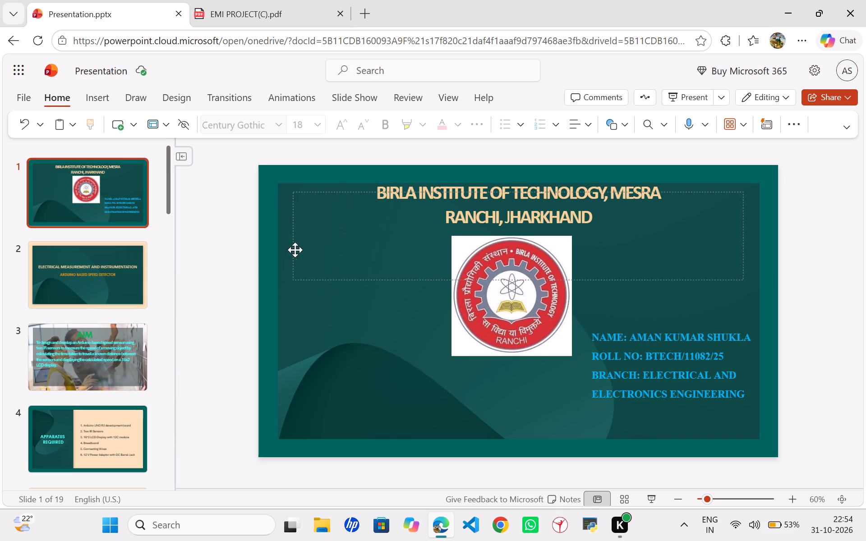
{"action": "right_click", "coordinate": [263, 208]}
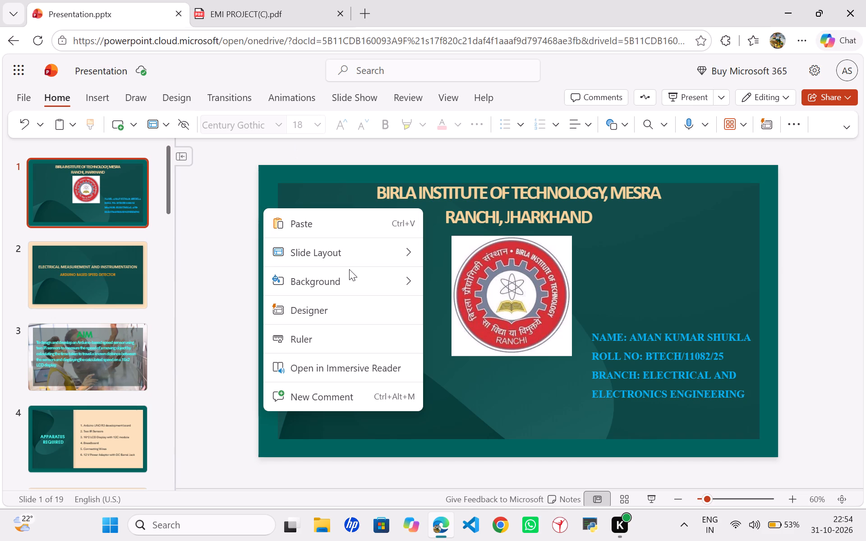
{"action": "left_click", "coordinate": [349, 281]}
{"action": "left_click", "coordinate": [349, 281]}
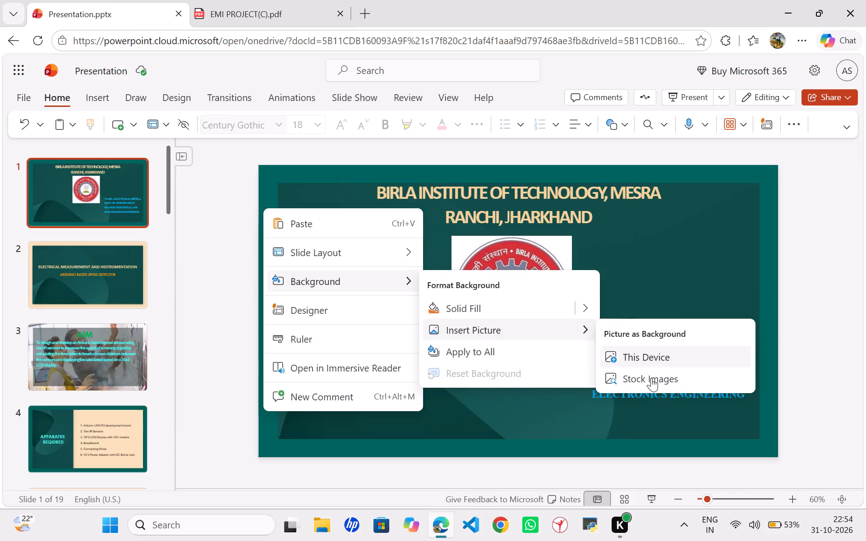
{"action": "left_click", "coordinate": [651, 378]}
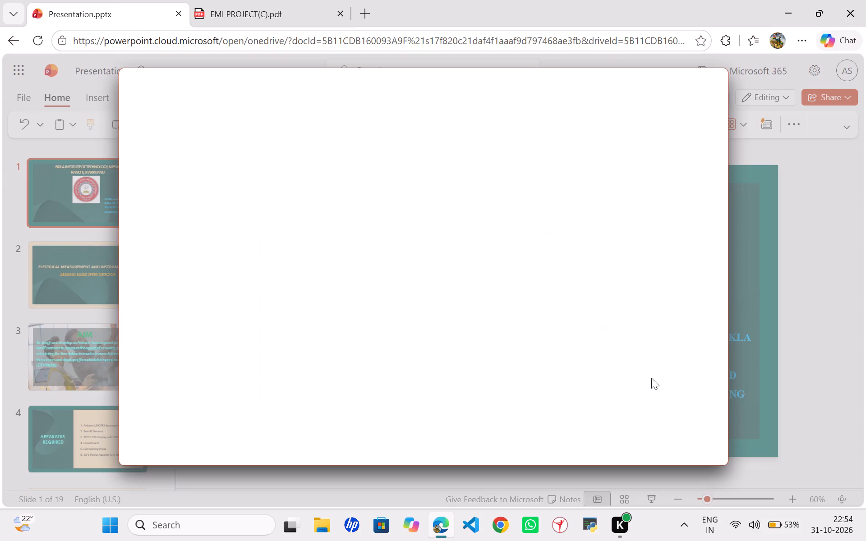
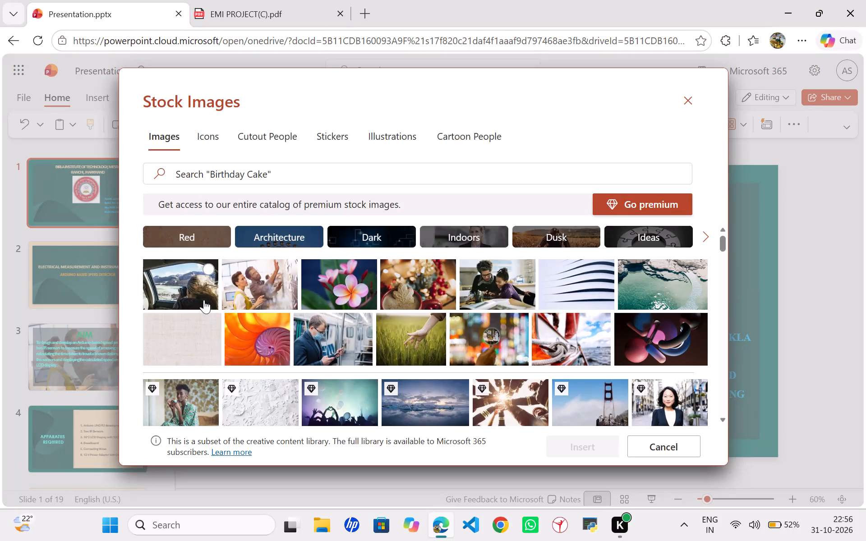
Browse the Architecture and Red stock image categories for a slide 1 background, and clear the category search.
{"action": "scroll", "coordinate": [544, 317], "scroll_direction": "up", "scroll_amount": 1}
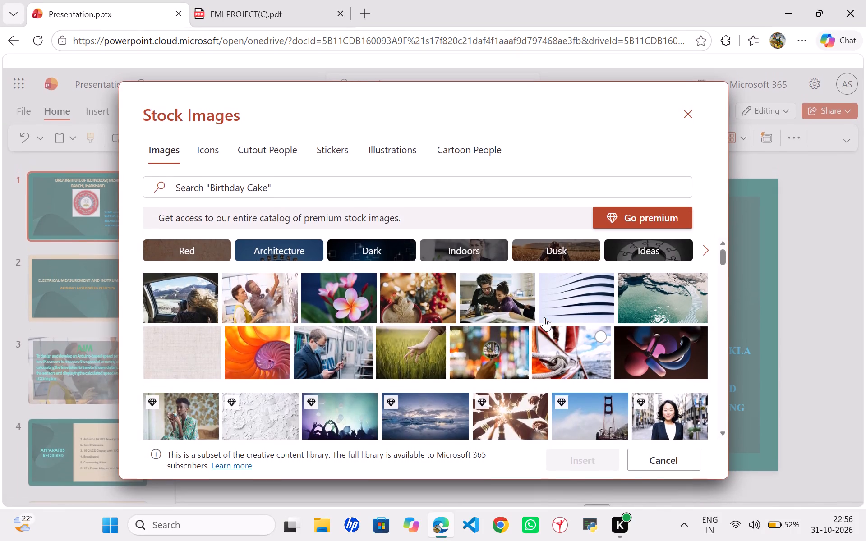
{"action": "left_click", "coordinate": [284, 234]}
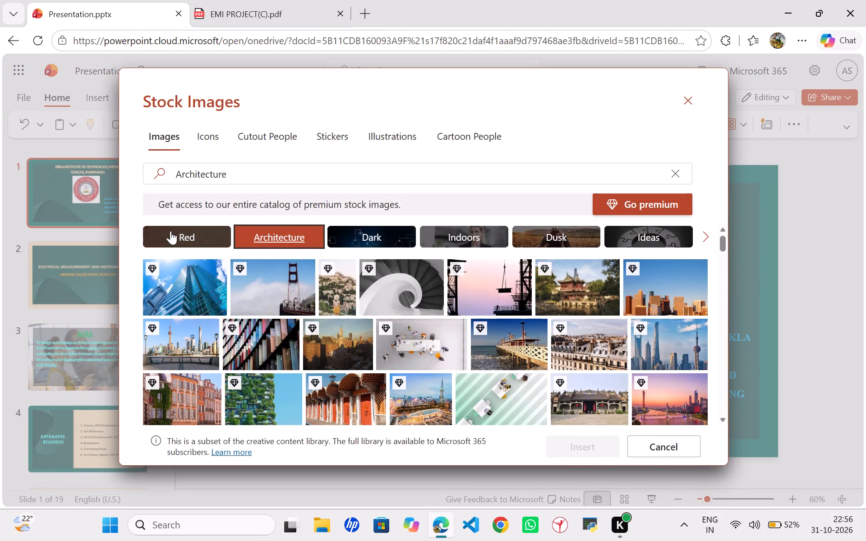
{"action": "left_click", "coordinate": [170, 231]}
{"action": "scroll", "coordinate": [170, 231], "scroll_direction": "up", "scroll_amount": 2}
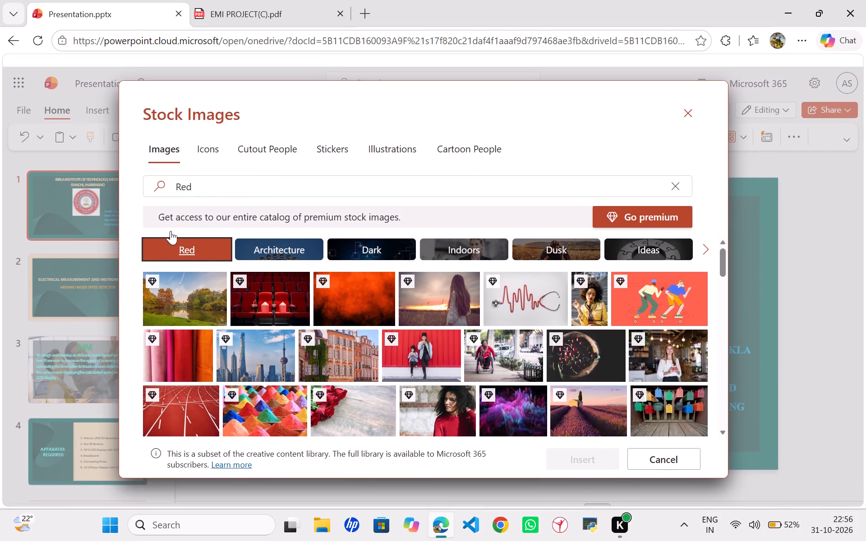
{"action": "left_click", "coordinate": [200, 166]}
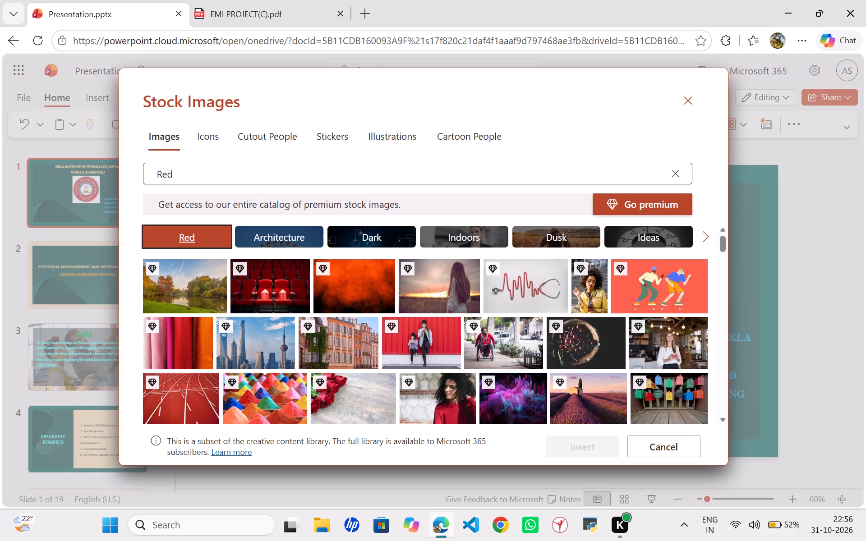
{"action": "left_click", "coordinate": [184, 174]}
{"action": "key", "text": "BackSpace"}
{"action": "key", "text": "BackSpace"}
{"action": "key", "text": "BackSpace"}
{"action": "key", "text": "BackSpace"}
{"action": "key", "text": "BackSpace"}
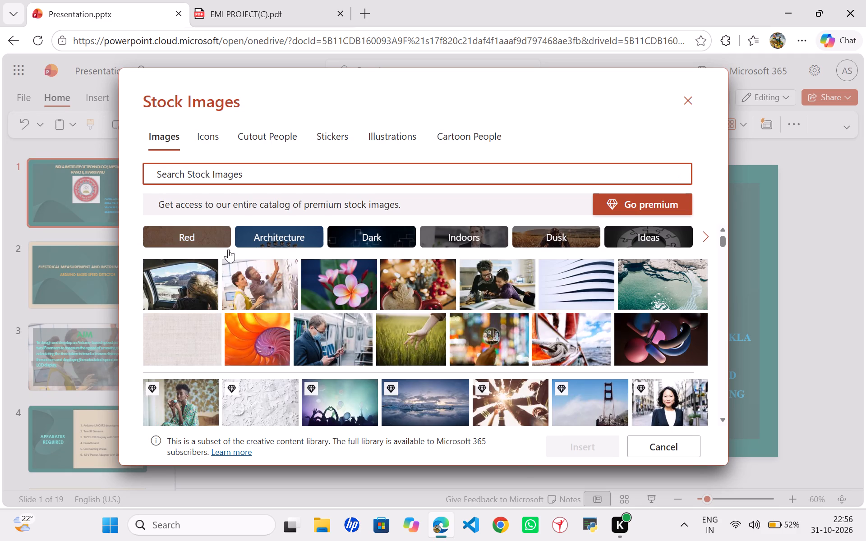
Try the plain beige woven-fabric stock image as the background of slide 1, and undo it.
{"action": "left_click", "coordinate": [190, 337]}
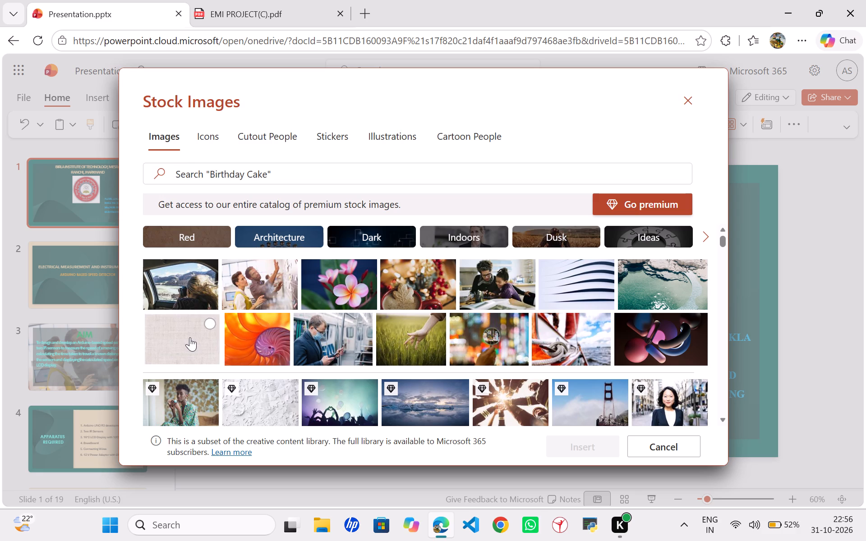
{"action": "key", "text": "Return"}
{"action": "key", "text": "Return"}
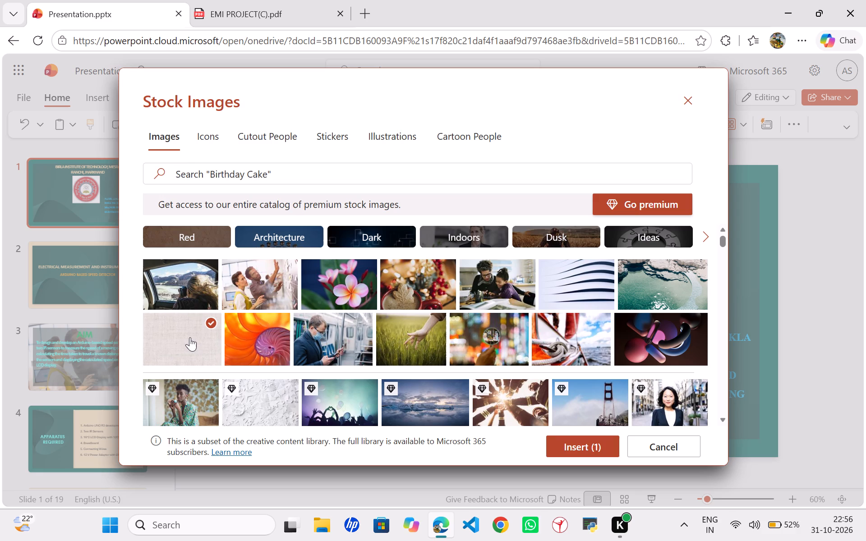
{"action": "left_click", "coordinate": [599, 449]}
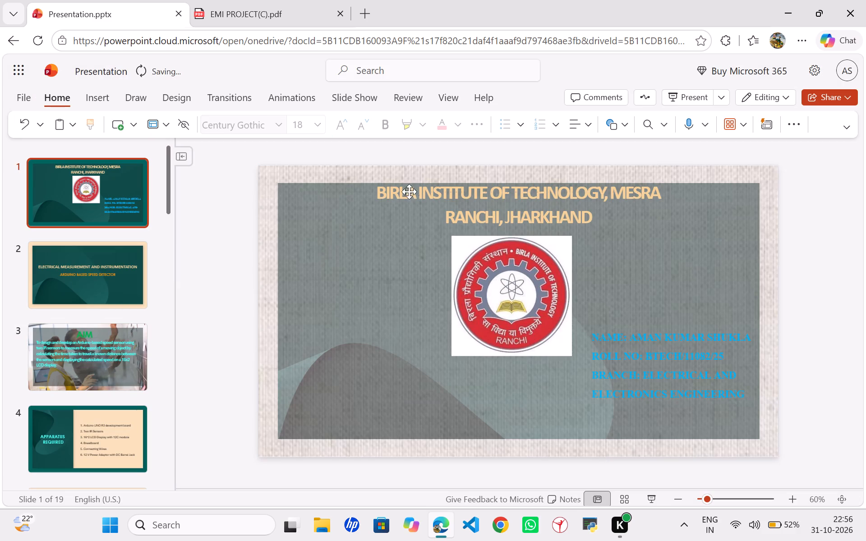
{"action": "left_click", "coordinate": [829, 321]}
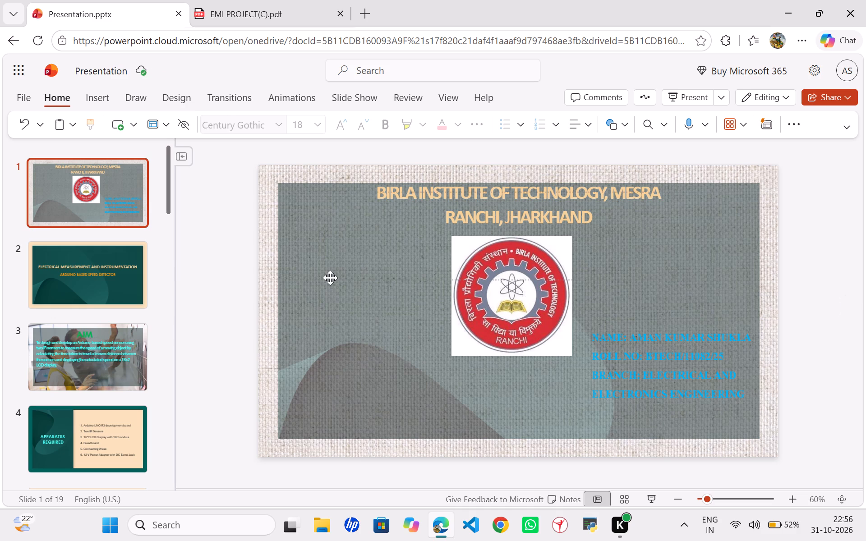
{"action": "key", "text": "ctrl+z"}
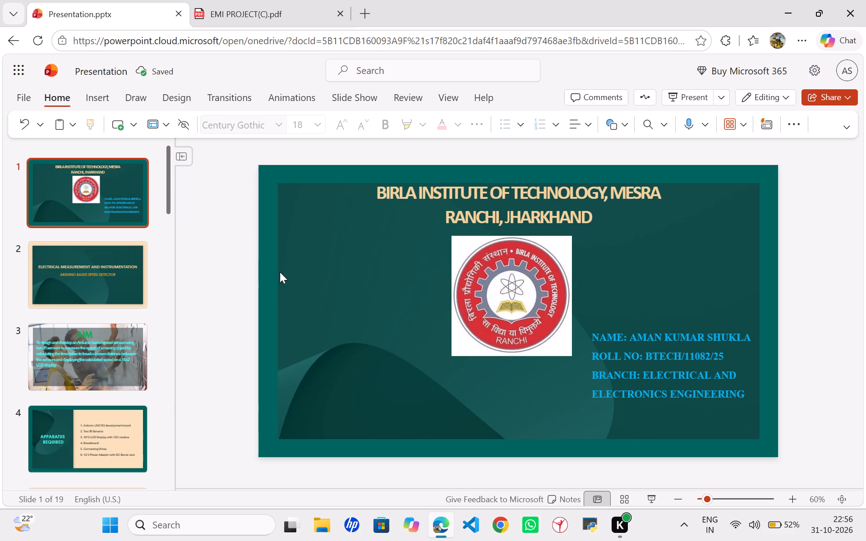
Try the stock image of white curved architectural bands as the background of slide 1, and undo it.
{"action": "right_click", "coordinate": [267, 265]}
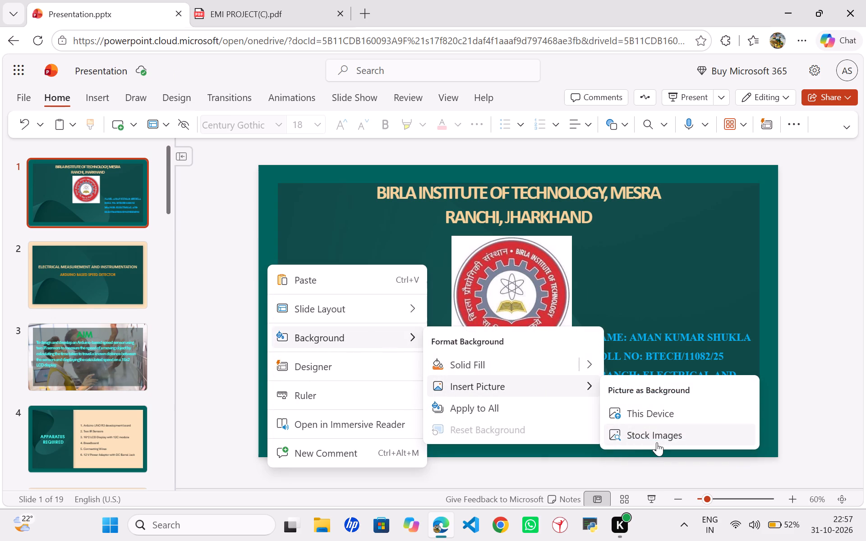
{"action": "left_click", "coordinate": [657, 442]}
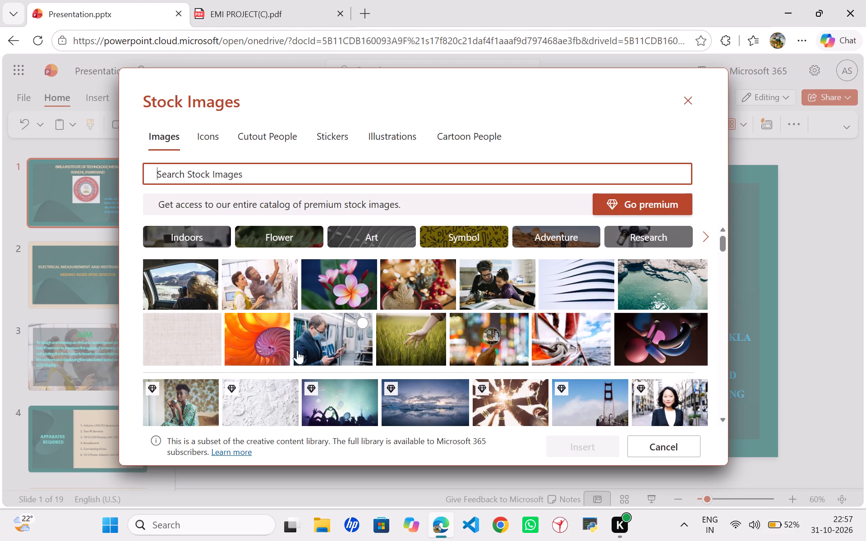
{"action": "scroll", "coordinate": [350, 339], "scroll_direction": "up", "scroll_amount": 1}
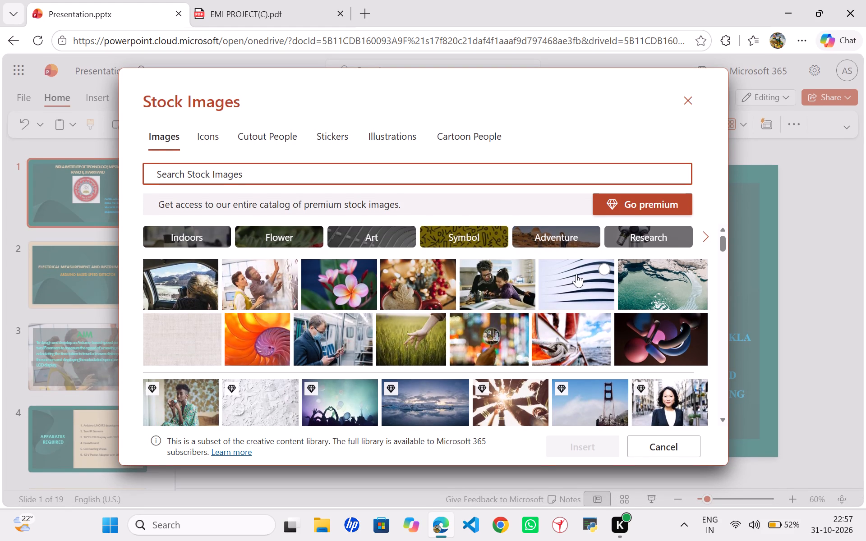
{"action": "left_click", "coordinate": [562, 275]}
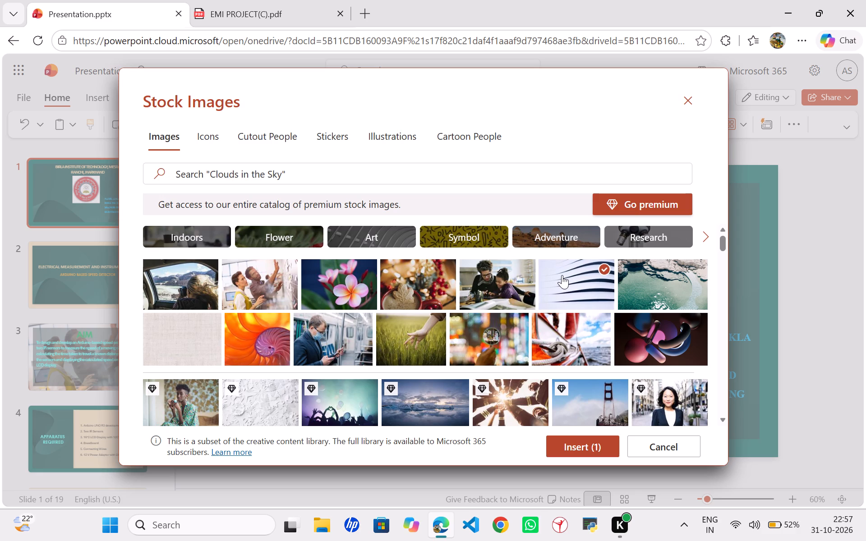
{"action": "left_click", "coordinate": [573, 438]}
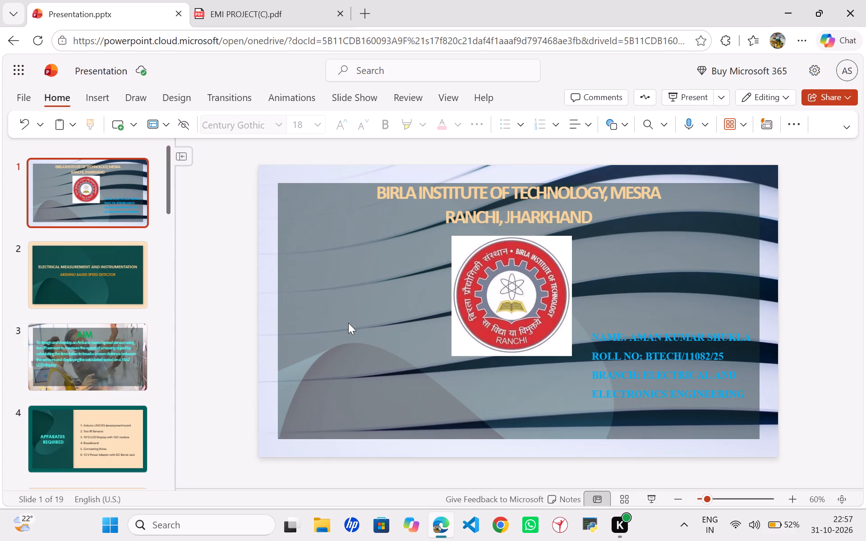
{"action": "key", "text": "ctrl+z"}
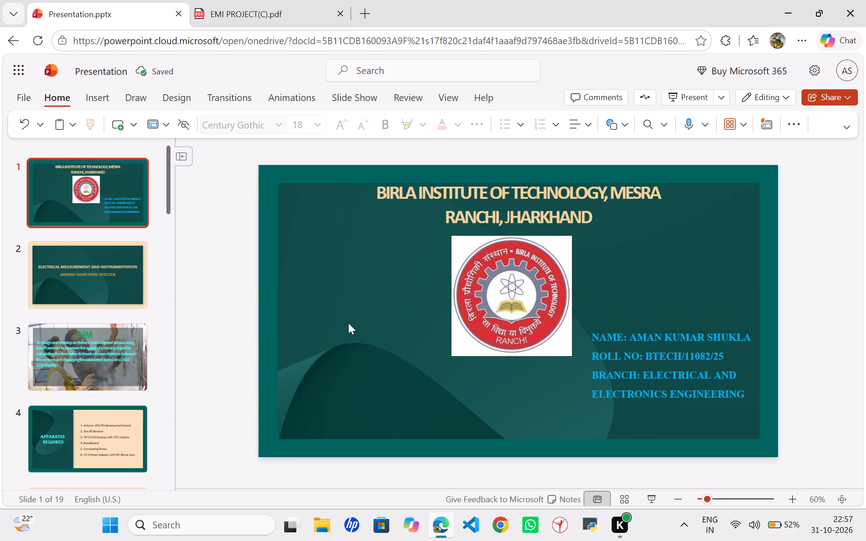
Set the stock photo of two people working together at a desk as the background of slide 2.
{"action": "left_click", "coordinate": [91, 276]}
{"action": "right_click", "coordinate": [355, 406]}
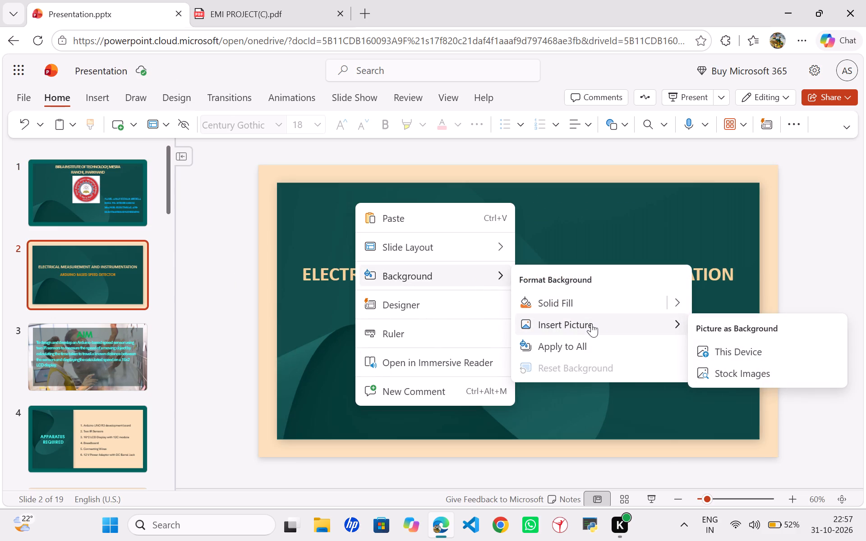
{"action": "left_click", "coordinate": [713, 364]}
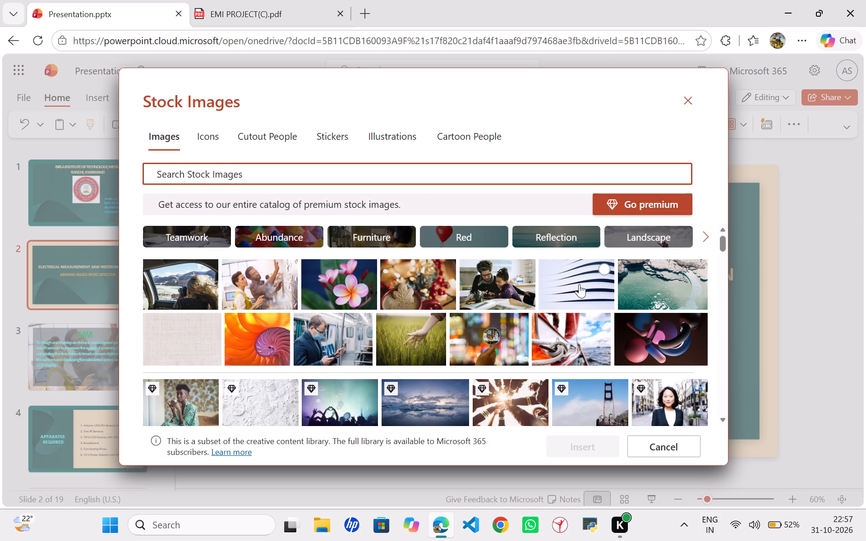
{"action": "left_click", "coordinate": [490, 291]}
{"action": "key", "text": "Return"}
{"action": "key", "text": "Return"}
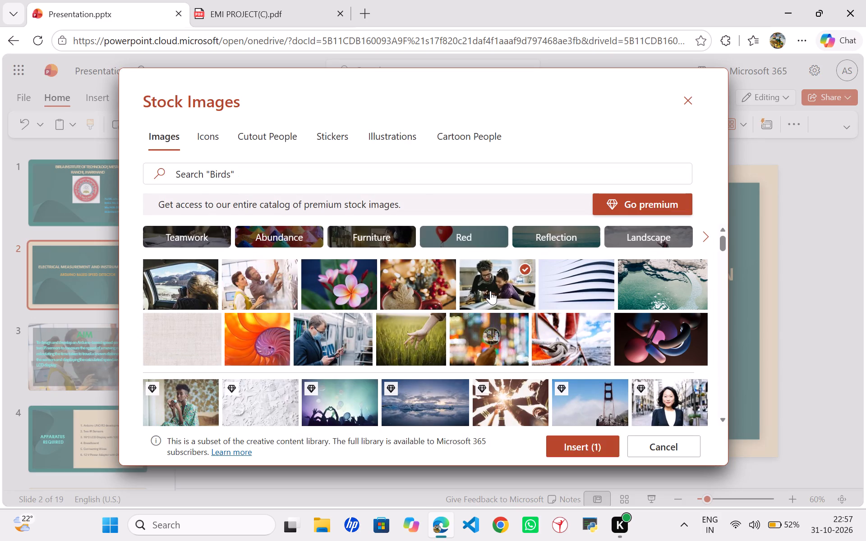
{"action": "key", "text": "Return"}
{"action": "key", "text": "Return"}
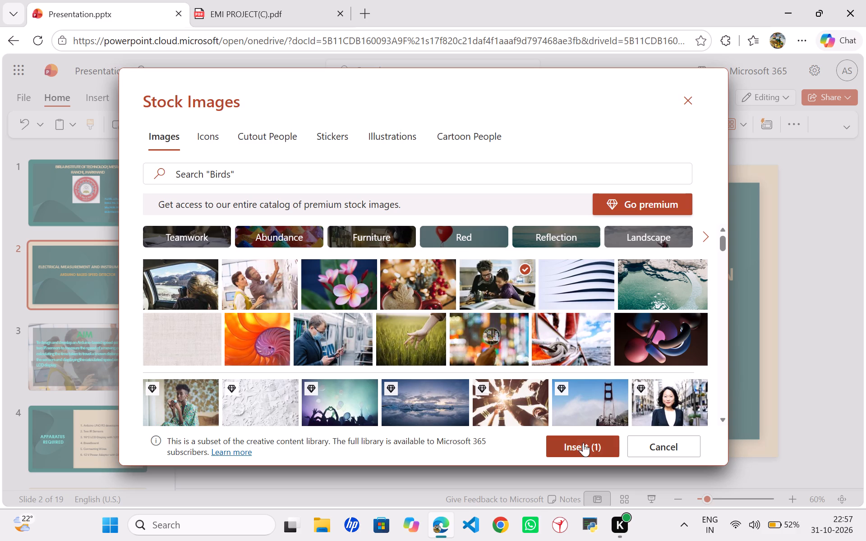
{"action": "left_click", "coordinate": [583, 443]}
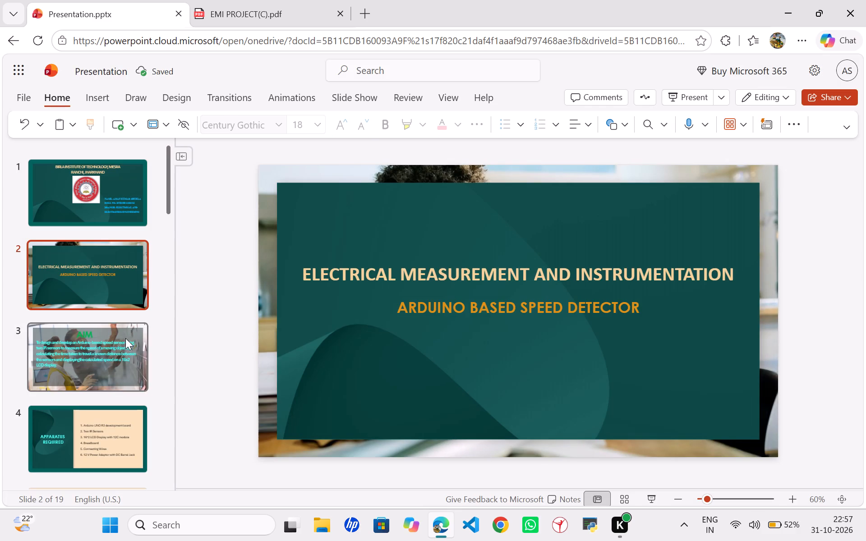
Open the stock images library to choose a background picture for the Apparatus Required slide 4.
{"action": "left_click", "coordinate": [103, 343]}
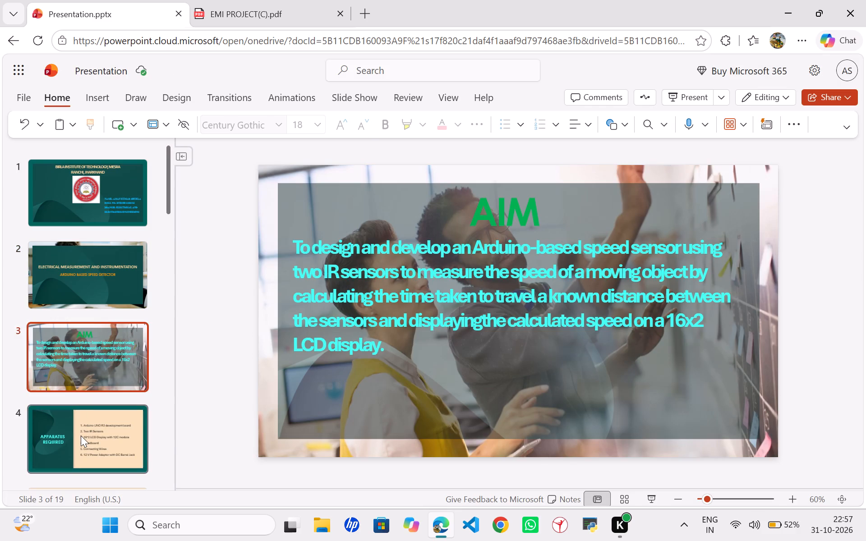
{"action": "left_click", "coordinate": [81, 436]}
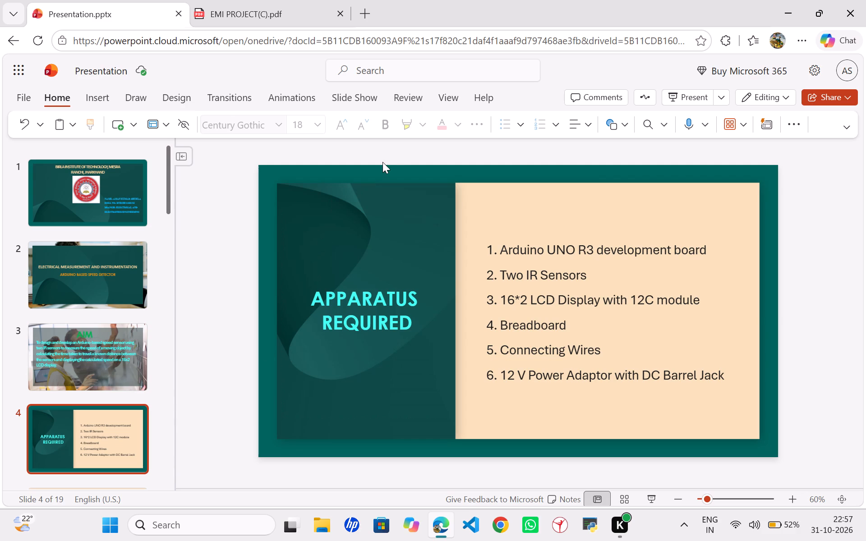
{"action": "right_click", "coordinate": [379, 178]}
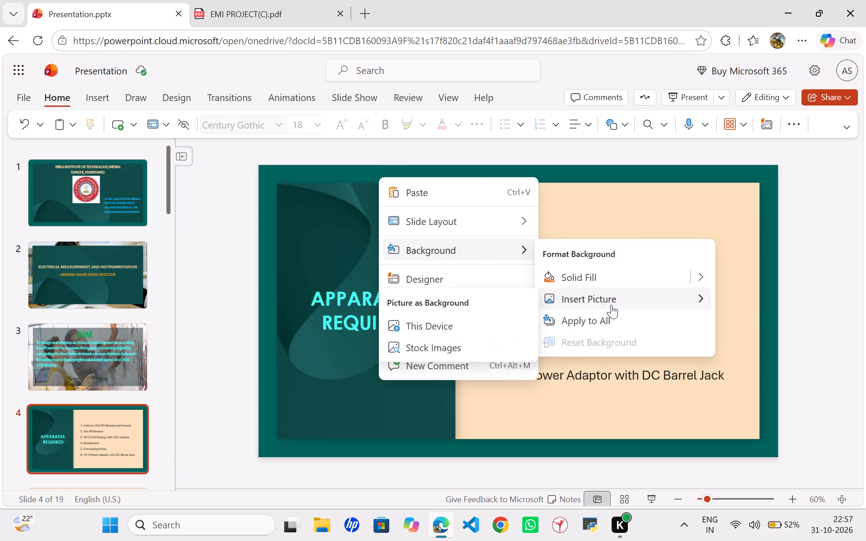
{"action": "left_click", "coordinate": [479, 337]}
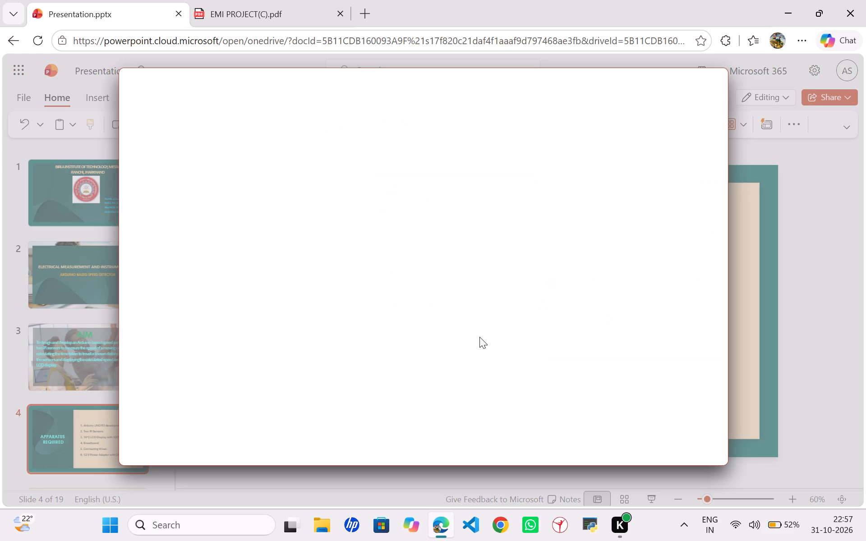
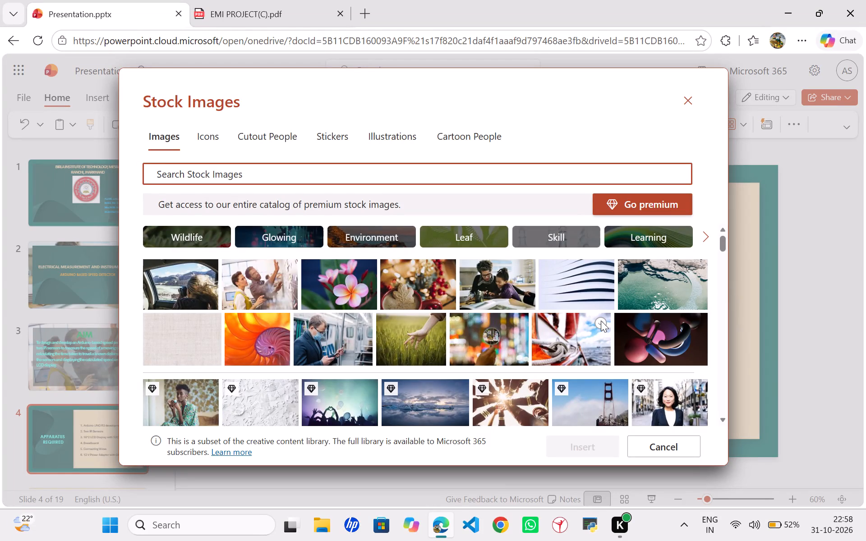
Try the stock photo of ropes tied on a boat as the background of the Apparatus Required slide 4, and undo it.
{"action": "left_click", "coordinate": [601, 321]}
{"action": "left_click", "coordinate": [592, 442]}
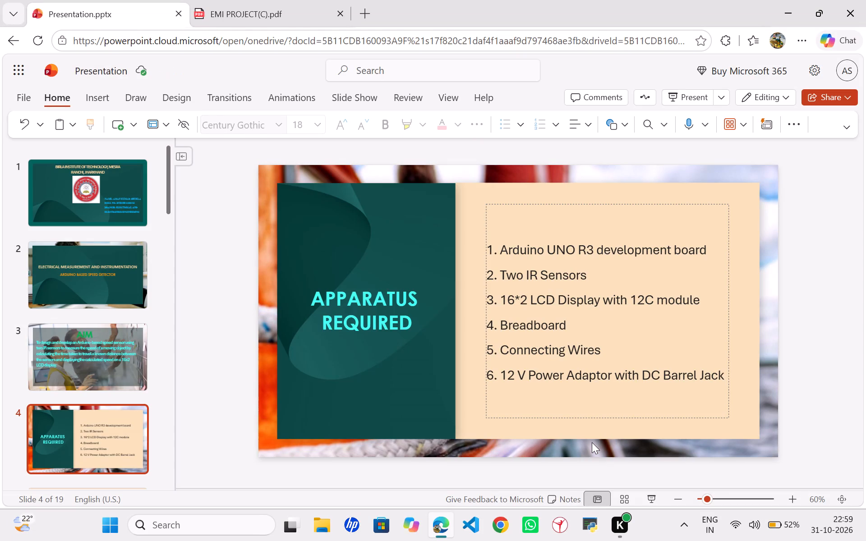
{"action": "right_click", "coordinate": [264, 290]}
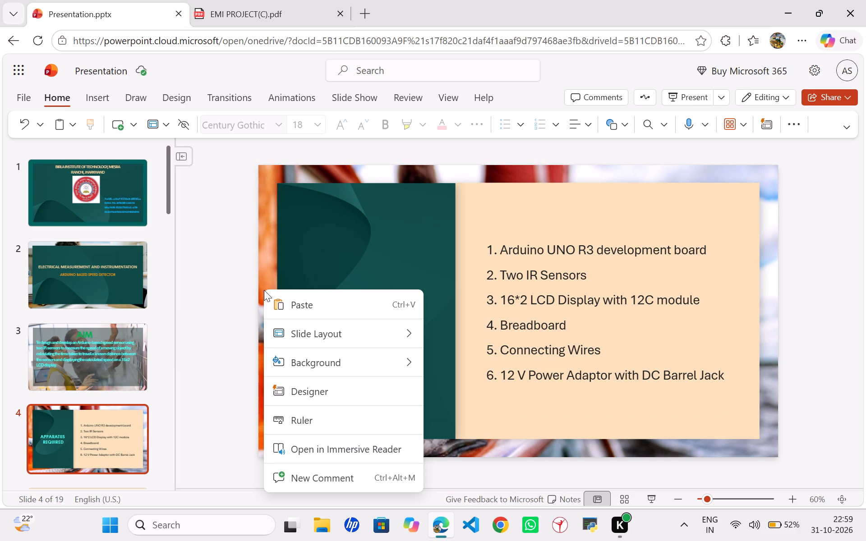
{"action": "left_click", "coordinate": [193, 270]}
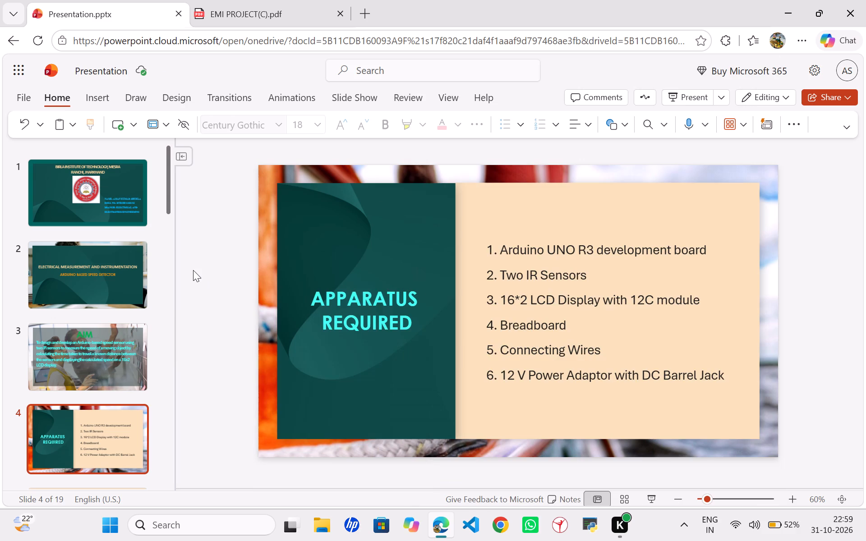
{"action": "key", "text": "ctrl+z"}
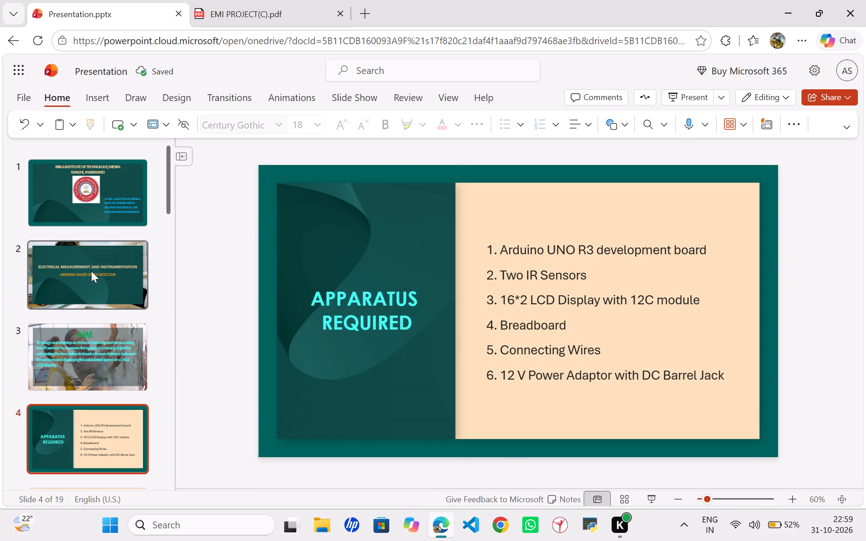
Look through the slides from slide 2 to the closing Thank You slide to review their current backgrounds.
{"action": "left_click", "coordinate": [91, 271]}
{"action": "scroll", "coordinate": [87, 371], "scroll_direction": "down", "scroll_amount": 3}
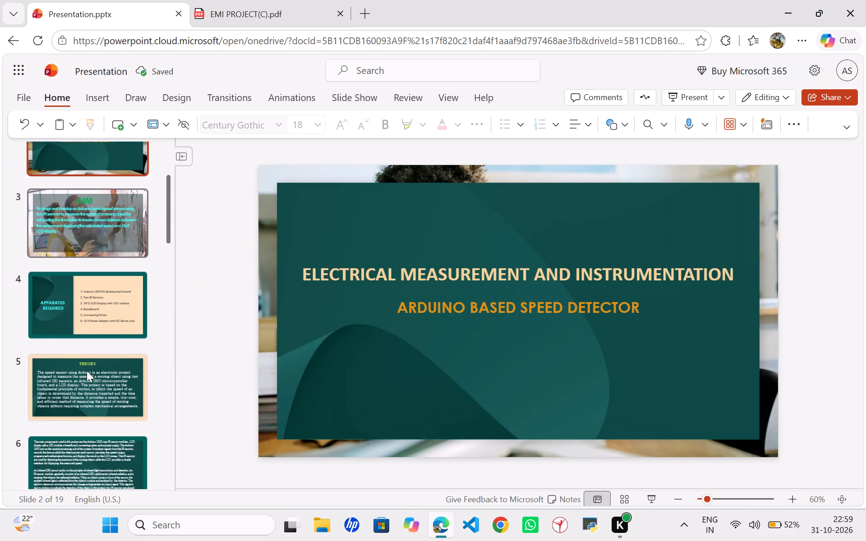
{"action": "scroll", "coordinate": [87, 371], "scroll_direction": "down", "scroll_amount": 1}
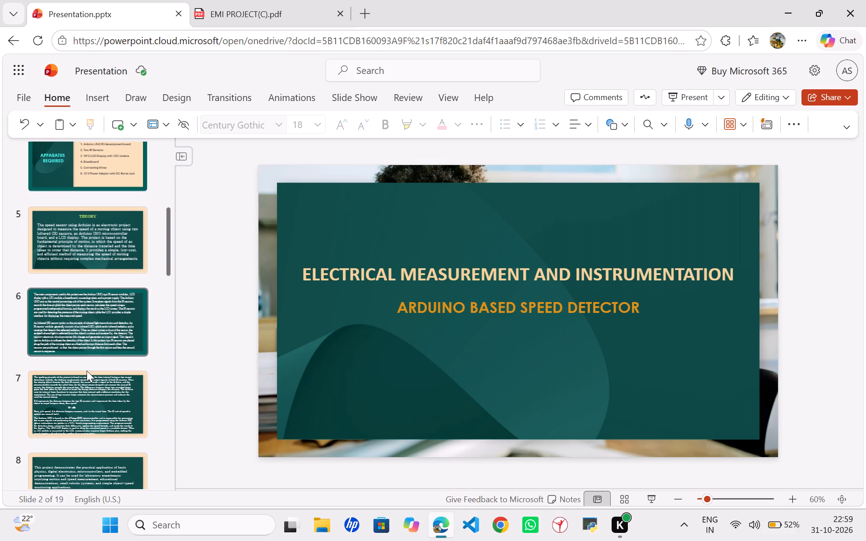
{"action": "left_click", "coordinate": [93, 308]}
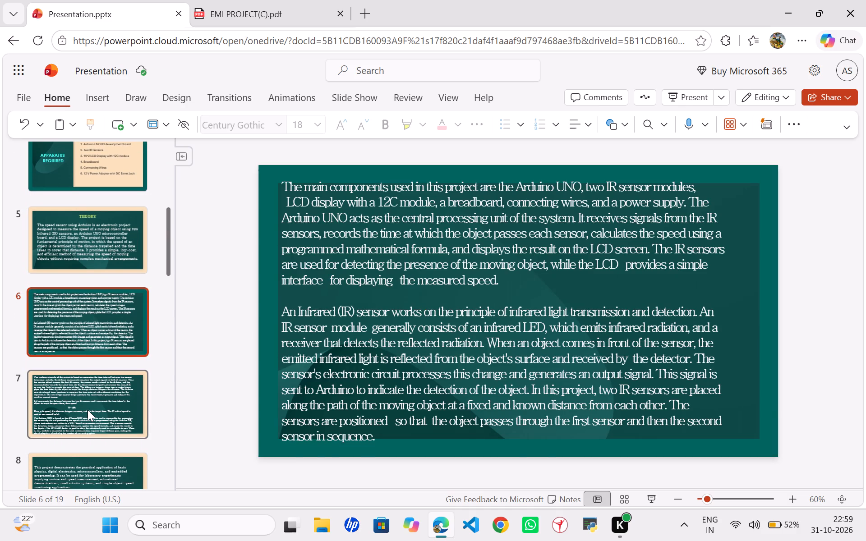
{"action": "left_click", "coordinate": [88, 410]}
{"action": "scroll", "coordinate": [88, 410], "scroll_direction": "down", "scroll_amount": 1}
{"action": "left_click", "coordinate": [103, 417]}
{"action": "scroll", "coordinate": [103, 417], "scroll_direction": "down", "scroll_amount": 1}
{"action": "left_click", "coordinate": [97, 361]}
{"action": "scroll", "coordinate": [97, 361], "scroll_direction": "down", "scroll_amount": 1}
{"action": "left_click", "coordinate": [97, 361]}
{"action": "scroll", "coordinate": [97, 361], "scroll_direction": "down", "scroll_amount": 6}
{"action": "scroll", "coordinate": [97, 361], "scroll_direction": "up", "scroll_amount": 2}
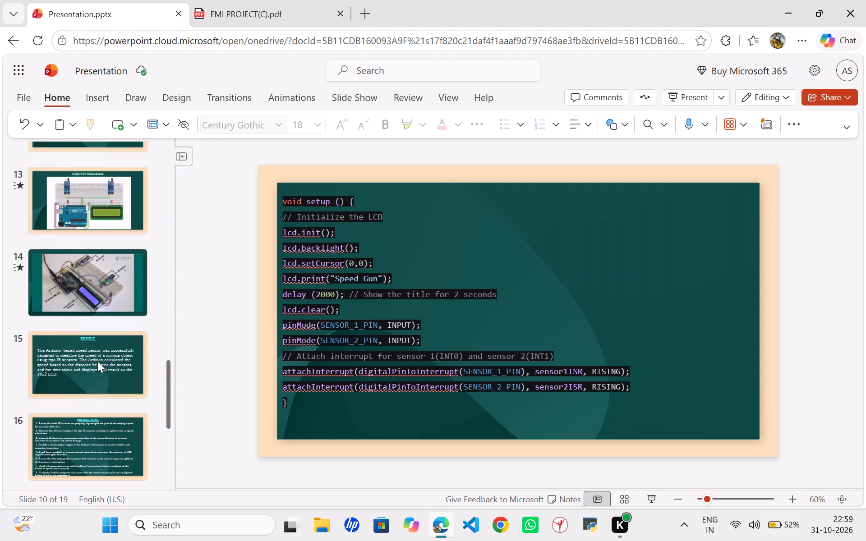
{"action": "scroll", "coordinate": [97, 361], "scroll_direction": "down", "scroll_amount": 3}
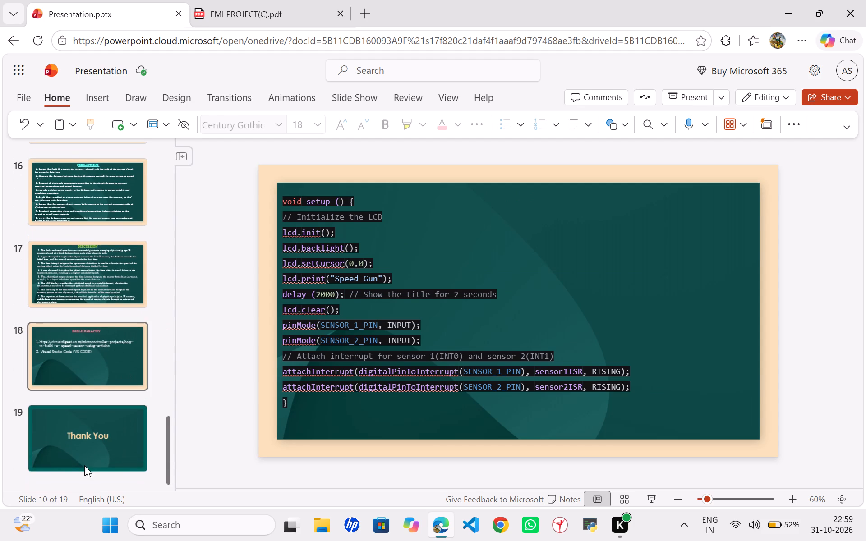
Set the stock photo of pink flowers on a dark blue backdrop as the background of the Thank You slide 19.
{"action": "left_click", "coordinate": [97, 447]}
{"action": "right_click", "coordinate": [332, 334]}
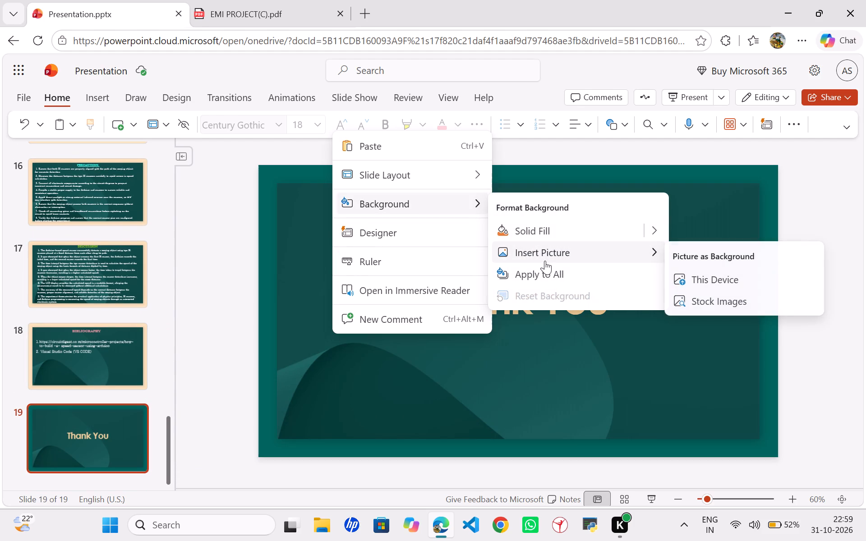
{"action": "left_click", "coordinate": [705, 298]}
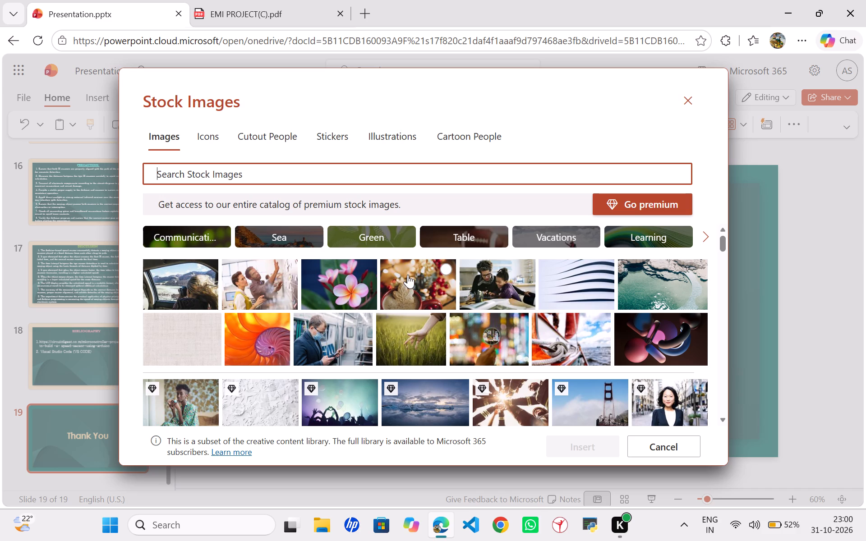
{"action": "left_click", "coordinate": [345, 280]}
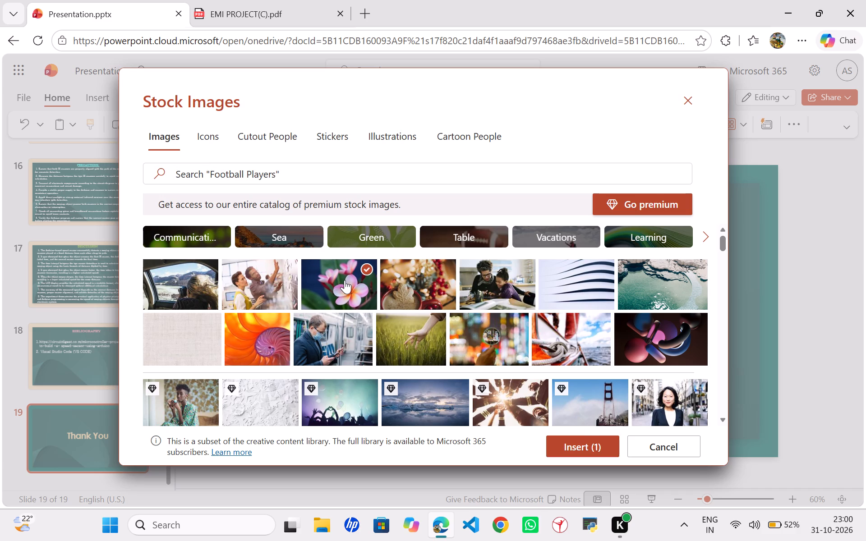
{"action": "left_click", "coordinate": [606, 449]}
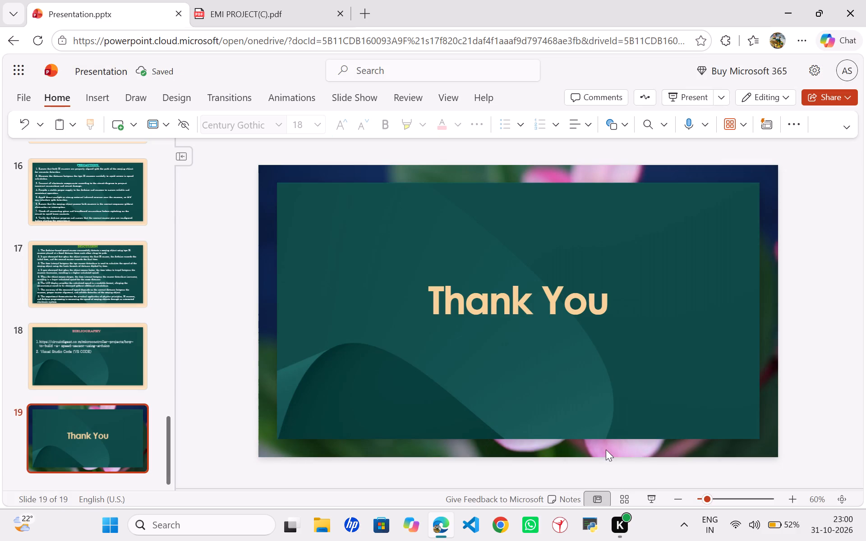
Look back over the slide thumbnails across the whole presentation to compare their backgrounds.
{"action": "scroll", "coordinate": [54, 288], "scroll_direction": "up", "scroll_amount": 11}
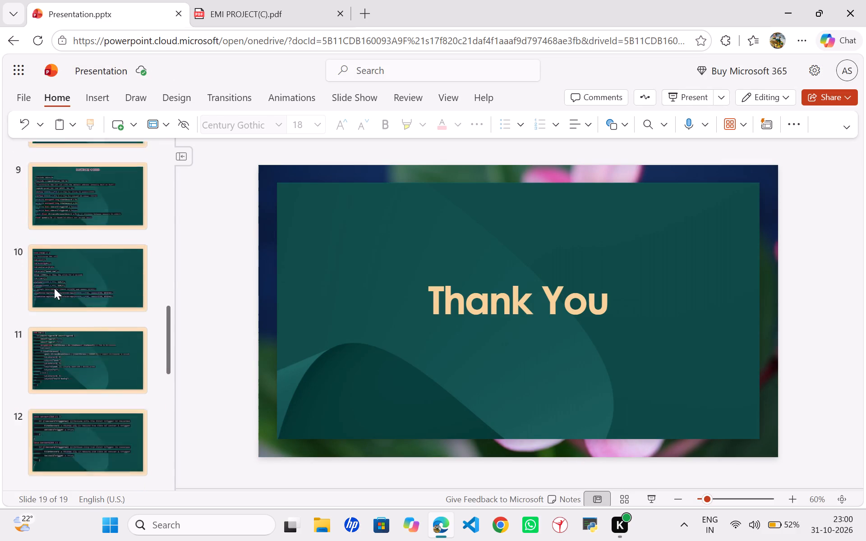
{"action": "scroll", "coordinate": [54, 288], "scroll_direction": "up", "scroll_amount": 7}
{"action": "scroll", "coordinate": [54, 288], "scroll_direction": "down", "scroll_amount": 9}
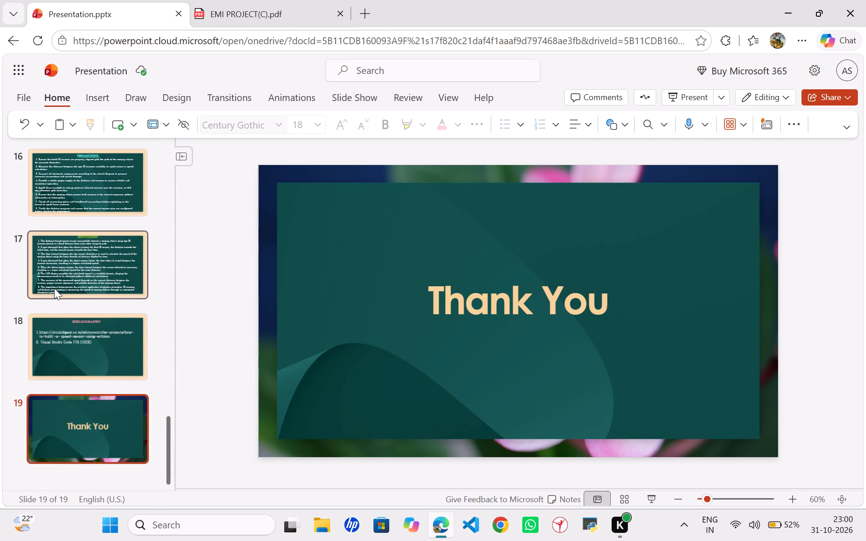
{"action": "scroll", "coordinate": [54, 288], "scroll_direction": "up", "scroll_amount": 9}
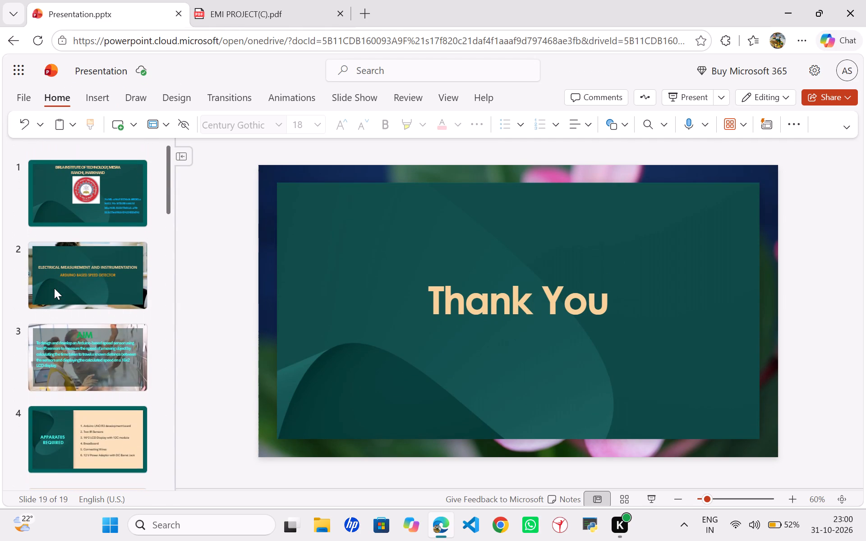
{"action": "scroll", "coordinate": [54, 288], "scroll_direction": "down", "scroll_amount": 2}
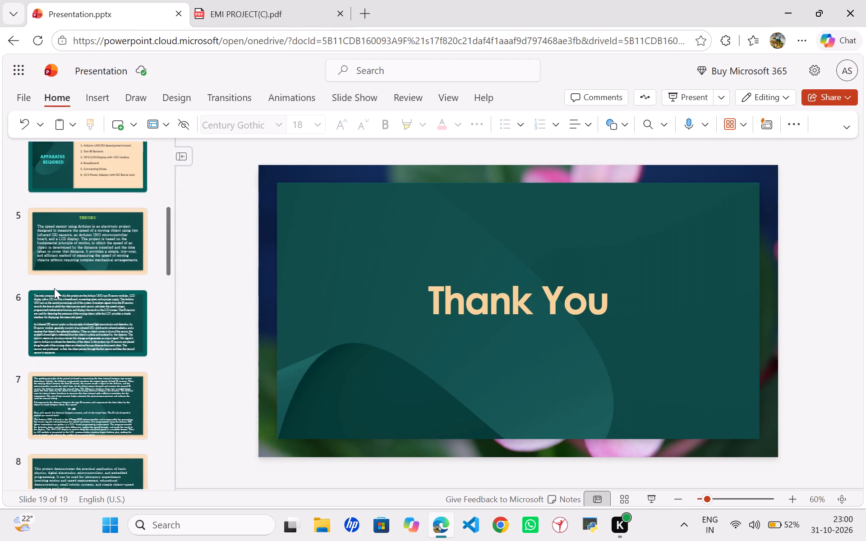
{"action": "scroll", "coordinate": [54, 288], "scroll_direction": "down", "scroll_amount": 2}
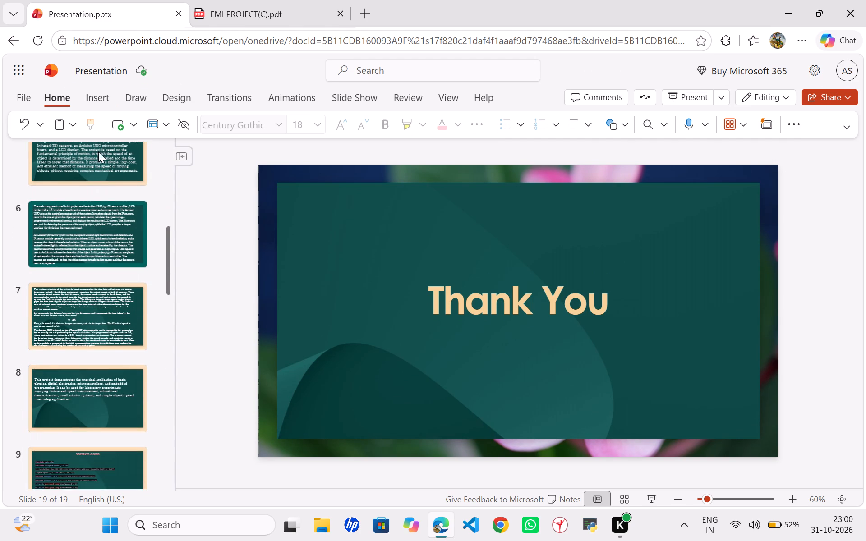
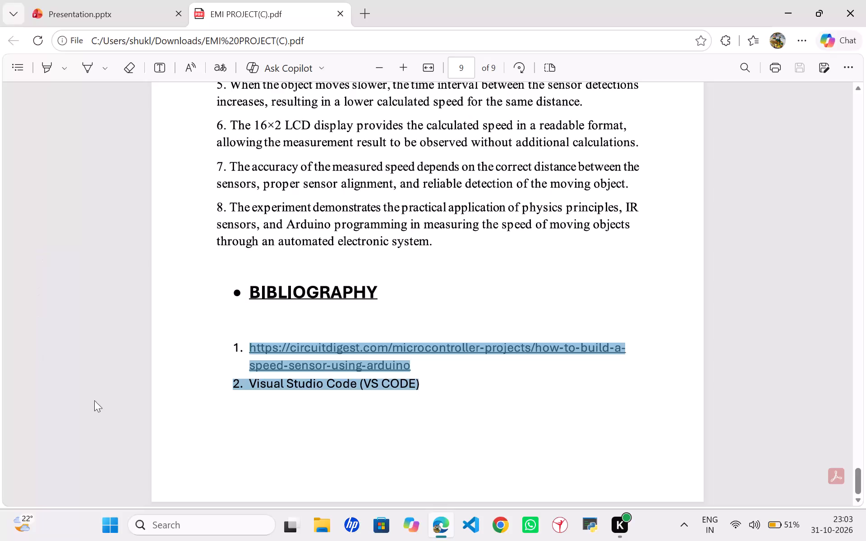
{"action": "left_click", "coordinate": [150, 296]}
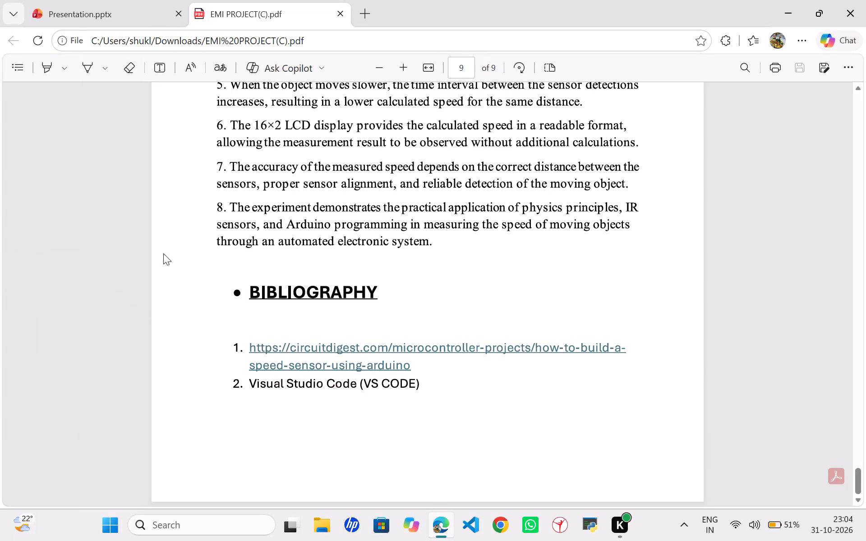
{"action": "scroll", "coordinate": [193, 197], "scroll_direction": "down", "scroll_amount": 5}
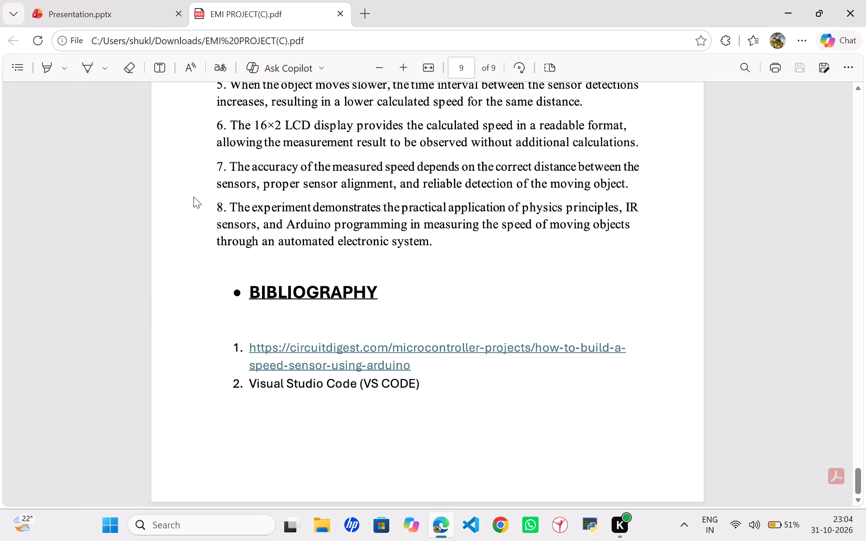
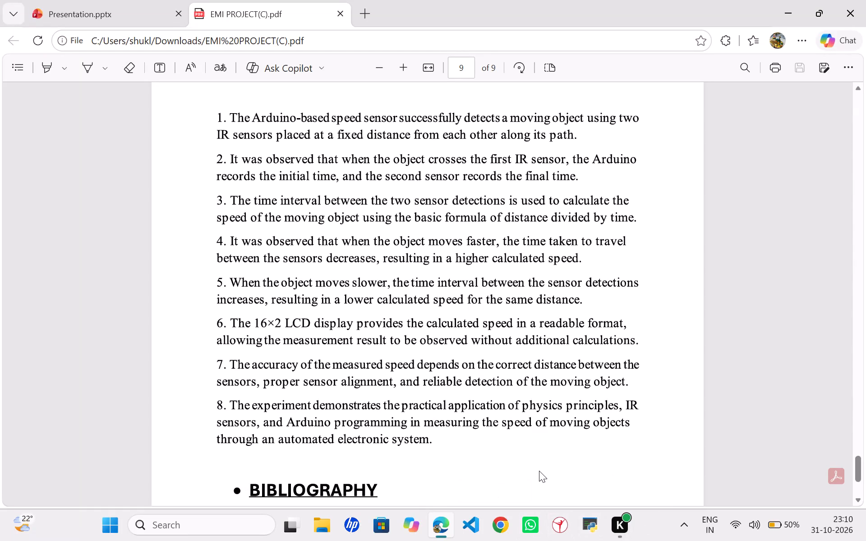
Switch to Chrome, reload the new tab page and open Google with the other signed-in account.
{"action": "left_click", "coordinate": [506, 533]}
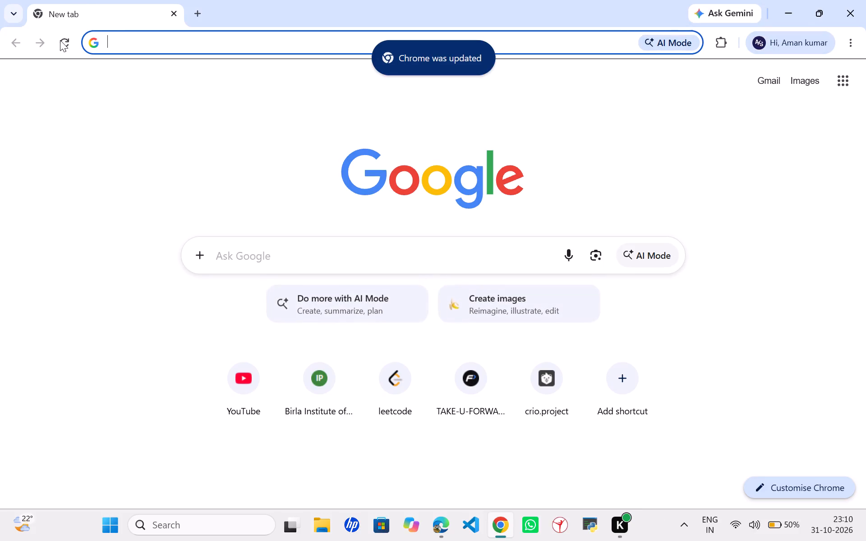
{"action": "left_click", "coordinate": [61, 43]}
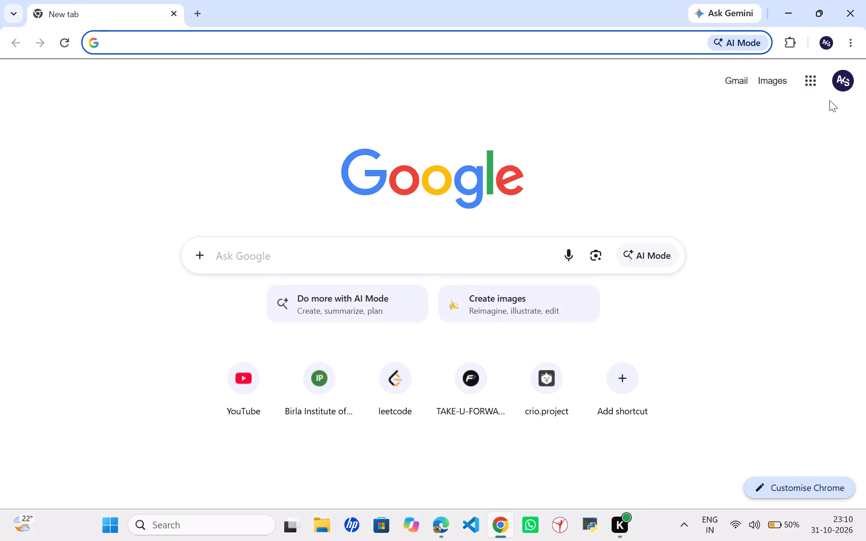
{"action": "left_click", "coordinate": [852, 85]}
{"action": "left_click", "coordinate": [681, 208]}
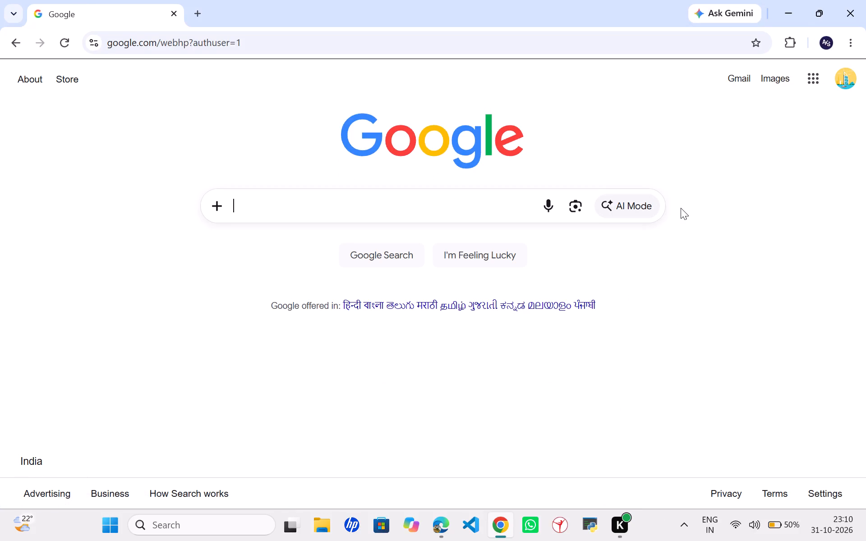
Open YouTube from the Google apps, play the Fortuner dream car delivery Short from the home feed and toggle its sound.
{"action": "left_click", "coordinate": [812, 83]}
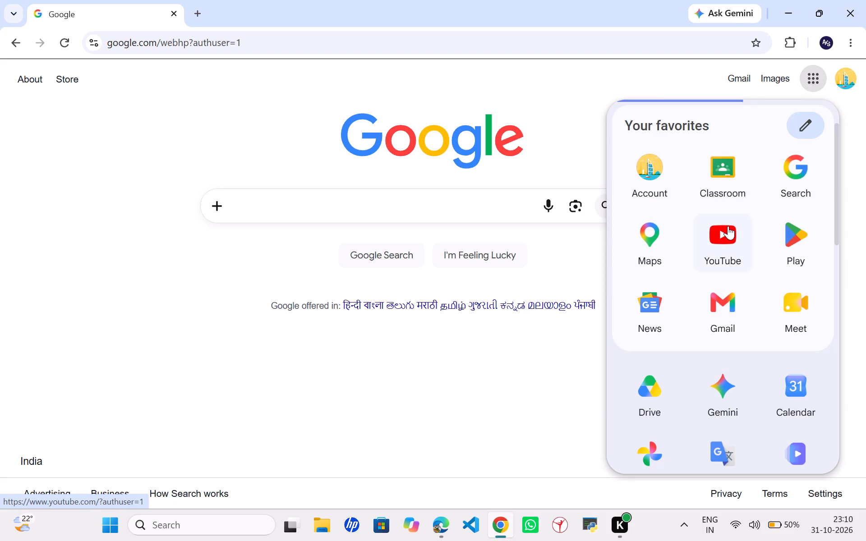
{"action": "left_click", "coordinate": [728, 226]}
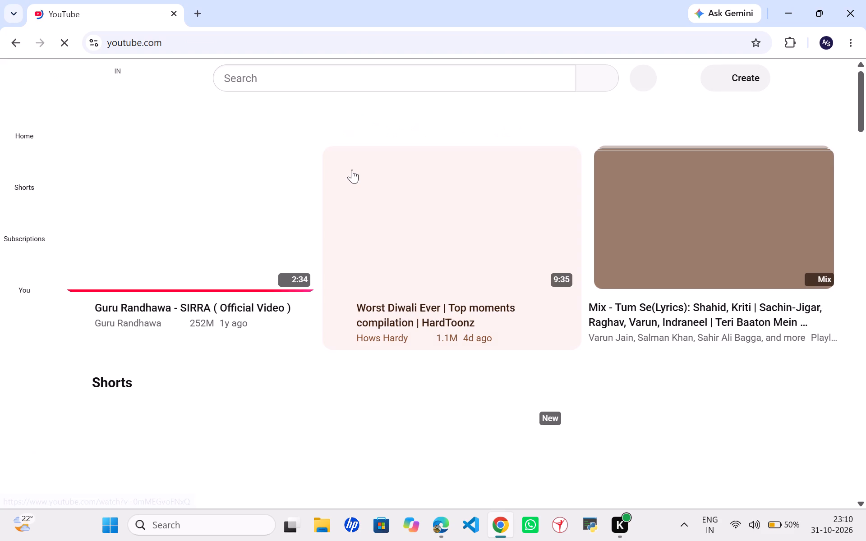
{"action": "scroll", "coordinate": [295, 264], "scroll_direction": "down", "scroll_amount": 3}
{"action": "left_click", "coordinate": [466, 241]}
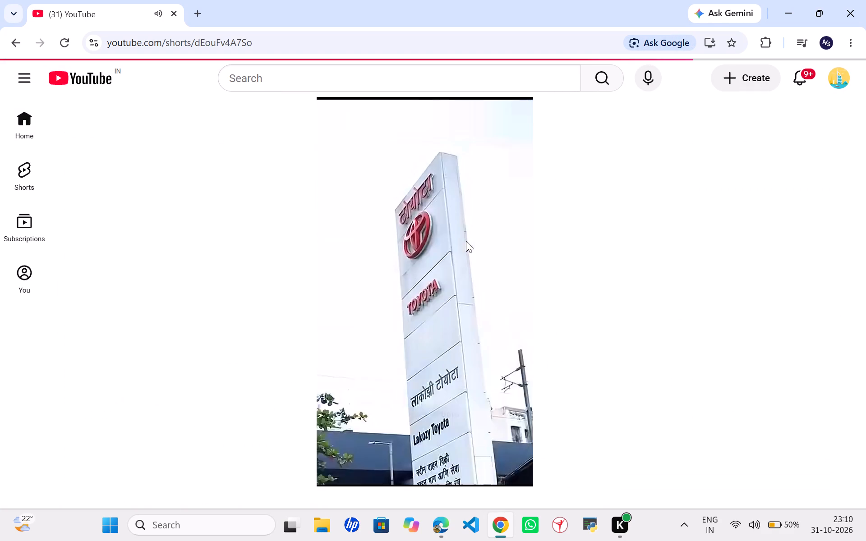
{"action": "left_click", "coordinate": [384, 125]}
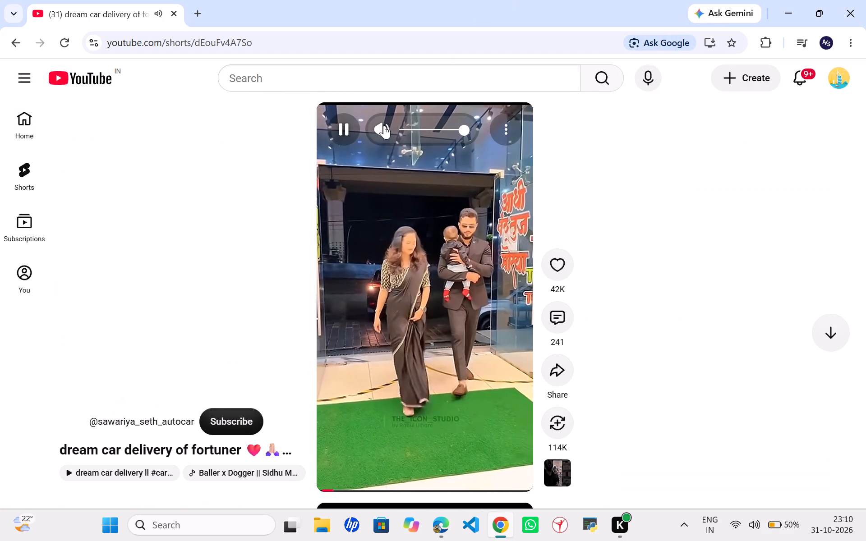
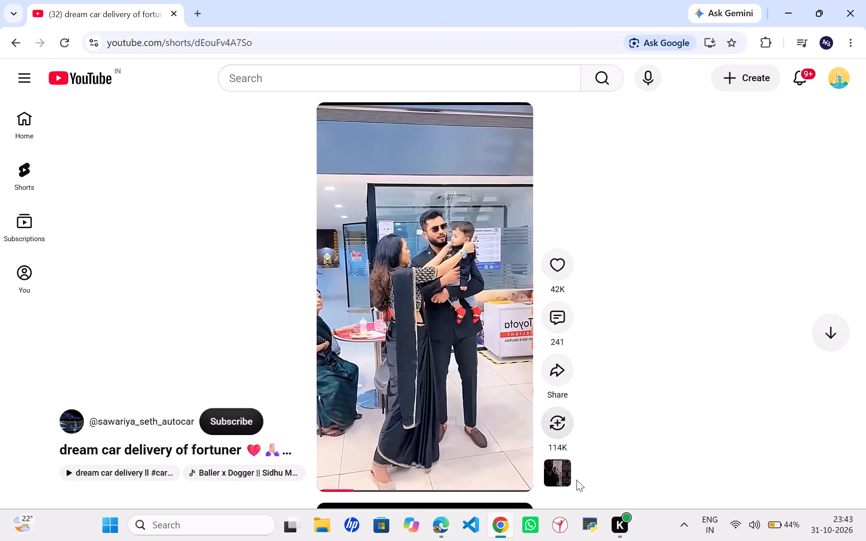
Switch from Chrome back to the EMI PROJECT(C).pdf project report in Microsoft Edge.
{"action": "left_click", "coordinate": [446, 518]}
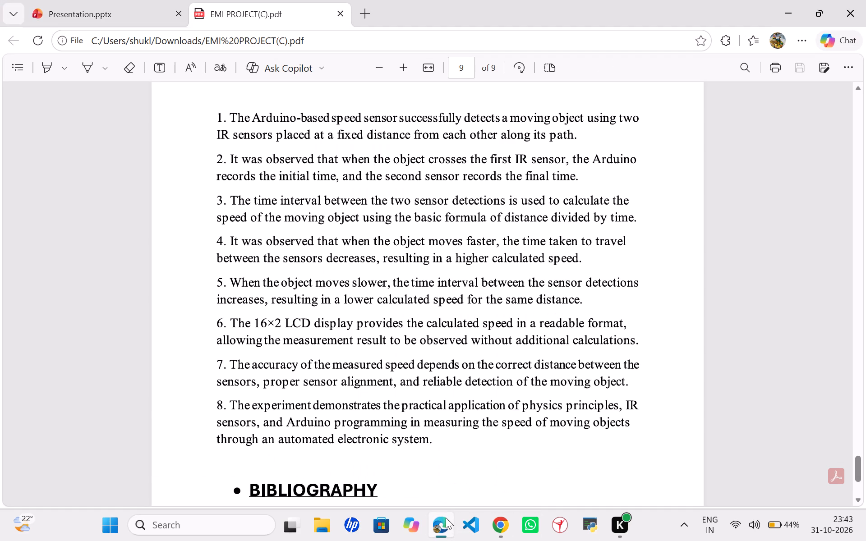